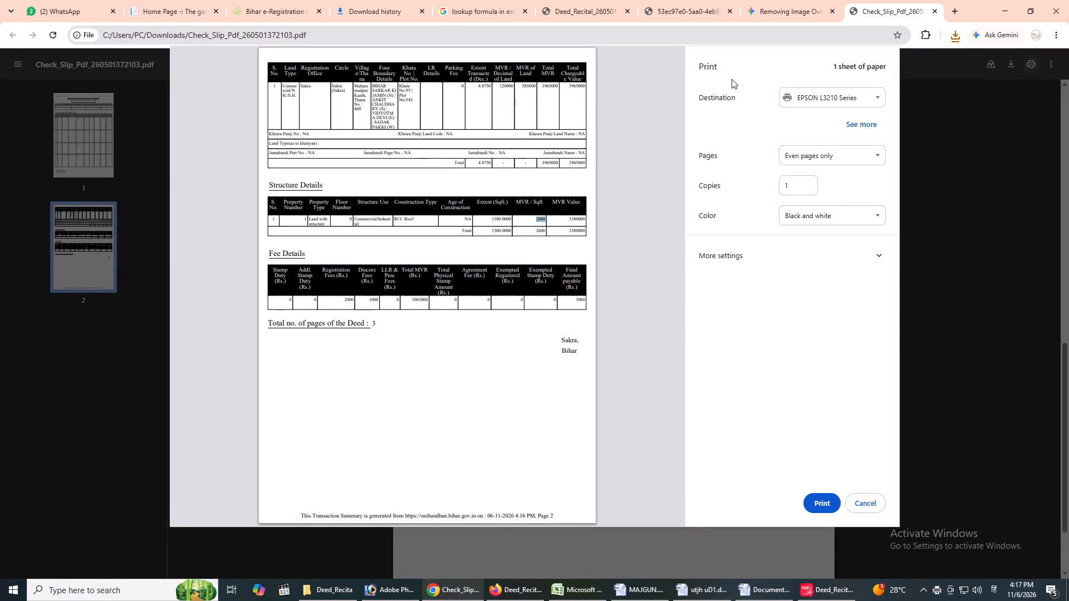
# Print the check slip's even pages in grayscale through the system print dialog on the EPSON L3210 Series.
pyautogui.click(771, 240)
pyautogui.click(788, 403)
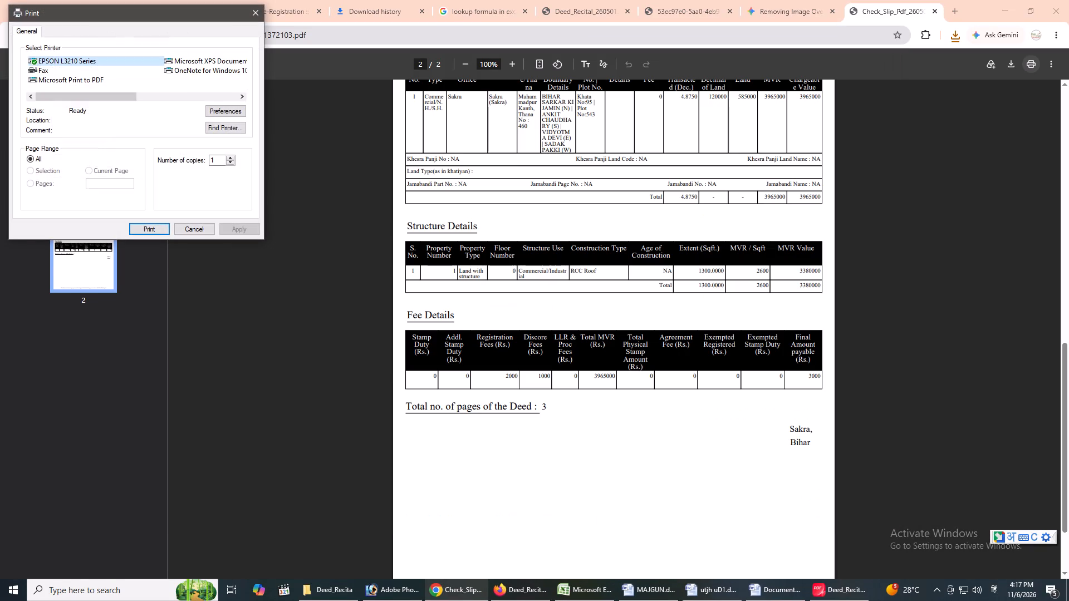
pyautogui.click(216, 111)
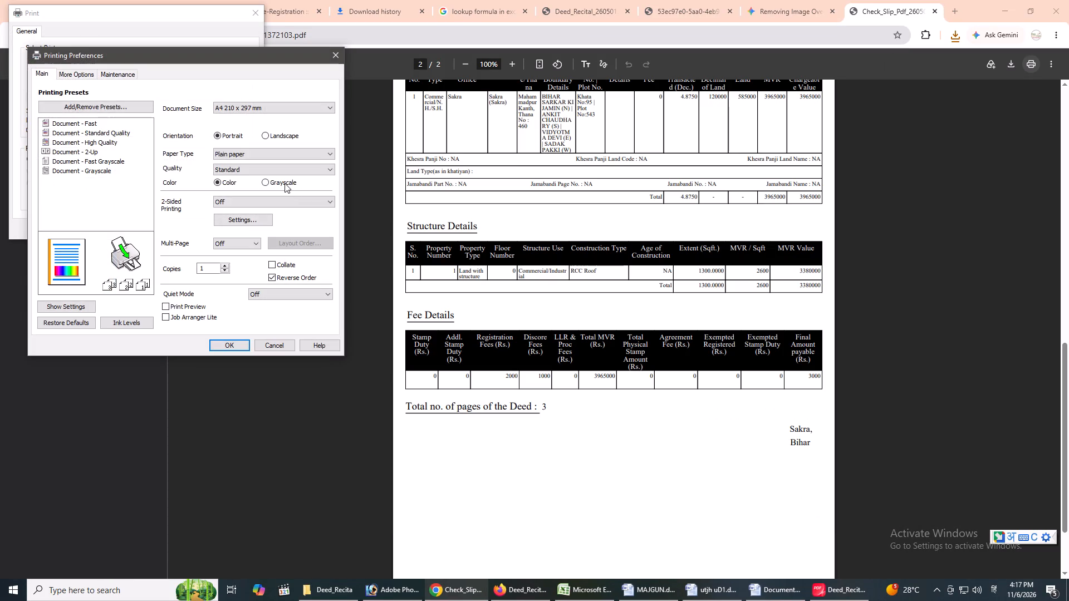
pyautogui.click(285, 183)
pyautogui.click(284, 170)
pyautogui.click(268, 206)
pyautogui.click(237, 347)
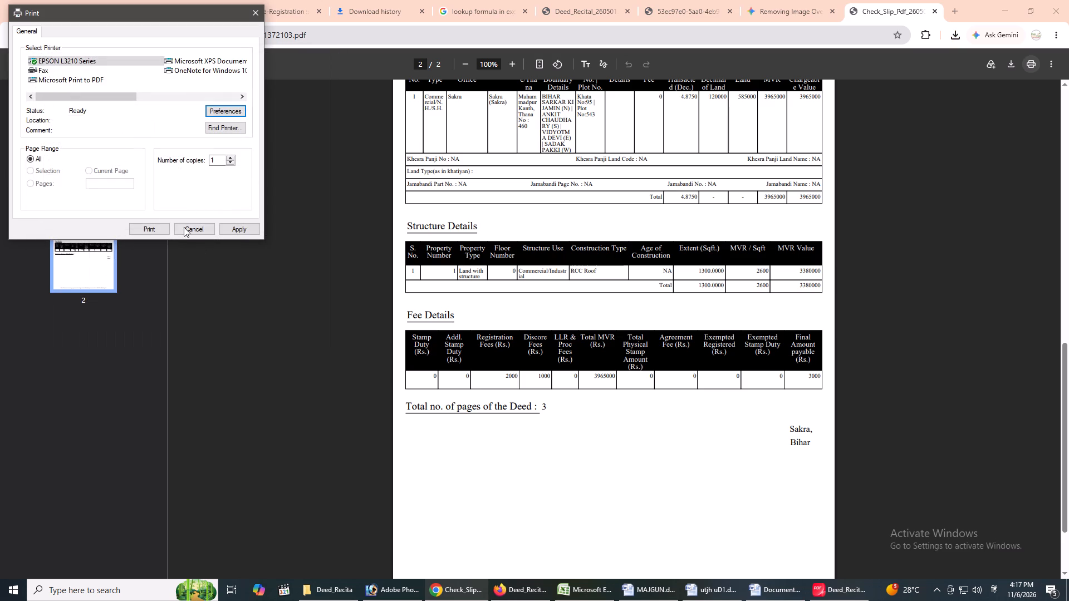
pyautogui.click(172, 225)
pyautogui.click(162, 230)
pyautogui.moveTo(570, 333); pyautogui.dragTo(571, 342)
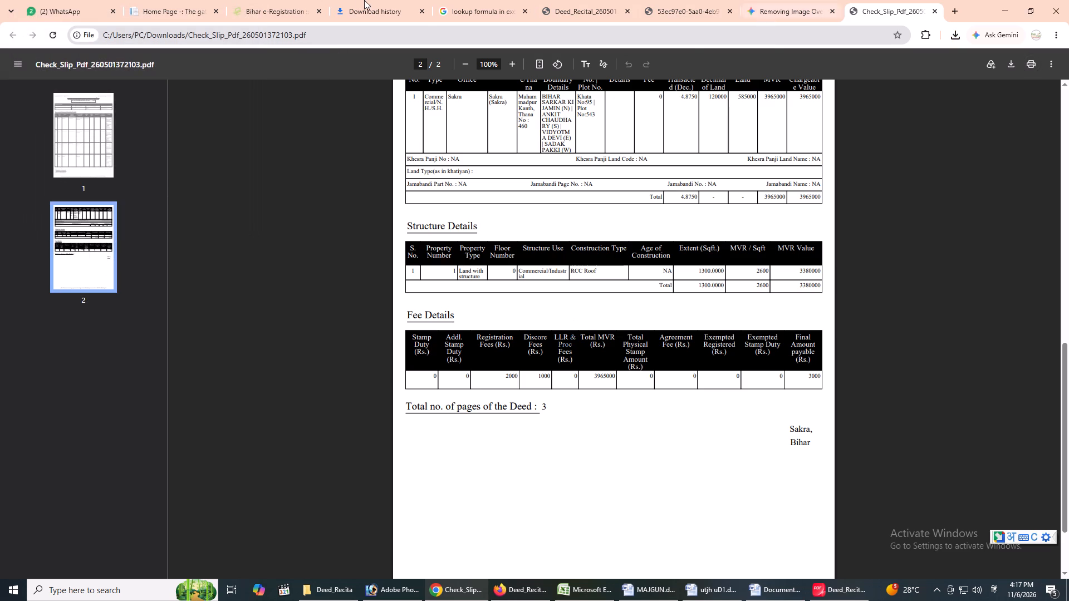
# Return to the e-Registration application and open Page 1 of the Deed Recital stage for editing.
pyautogui.click(300, 0)
pyautogui.scroll(6, 485, 299)
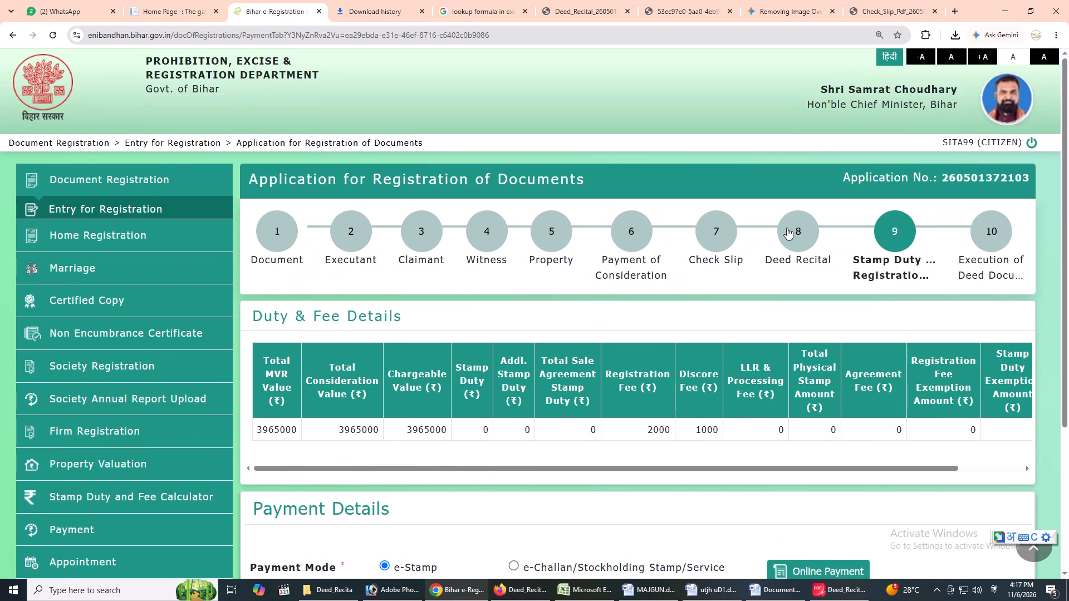
pyautogui.click(801, 229)
pyautogui.scroll(-3, 544, 407)
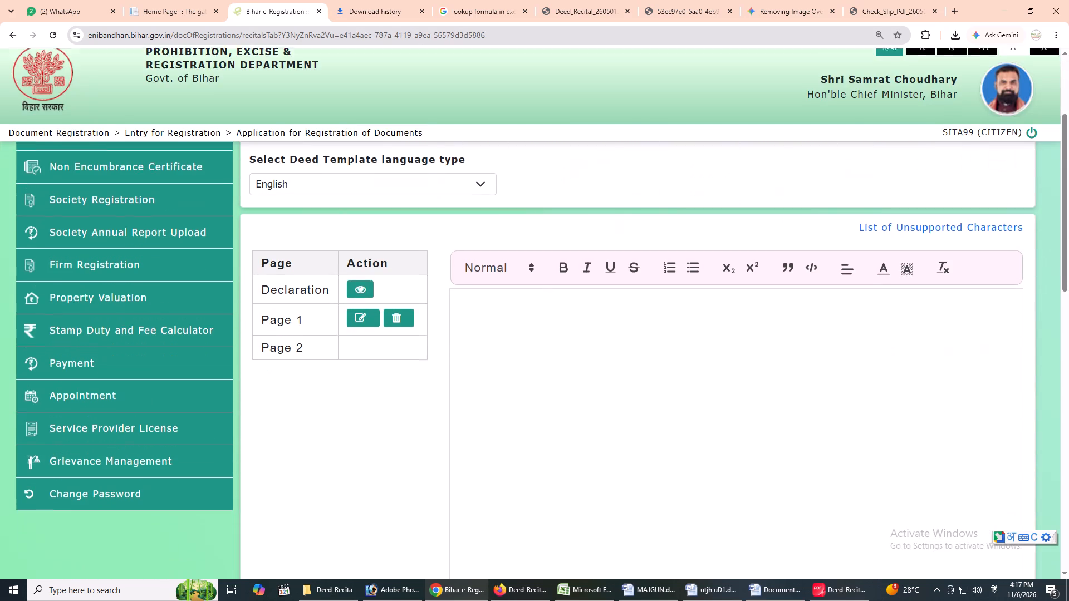
pyautogui.click(365, 312)
# Copy the entire Page 1 recital text and paste it into a new blank Word document.
pyautogui.moveTo(464, 304); pyautogui.dragTo(804, 600)
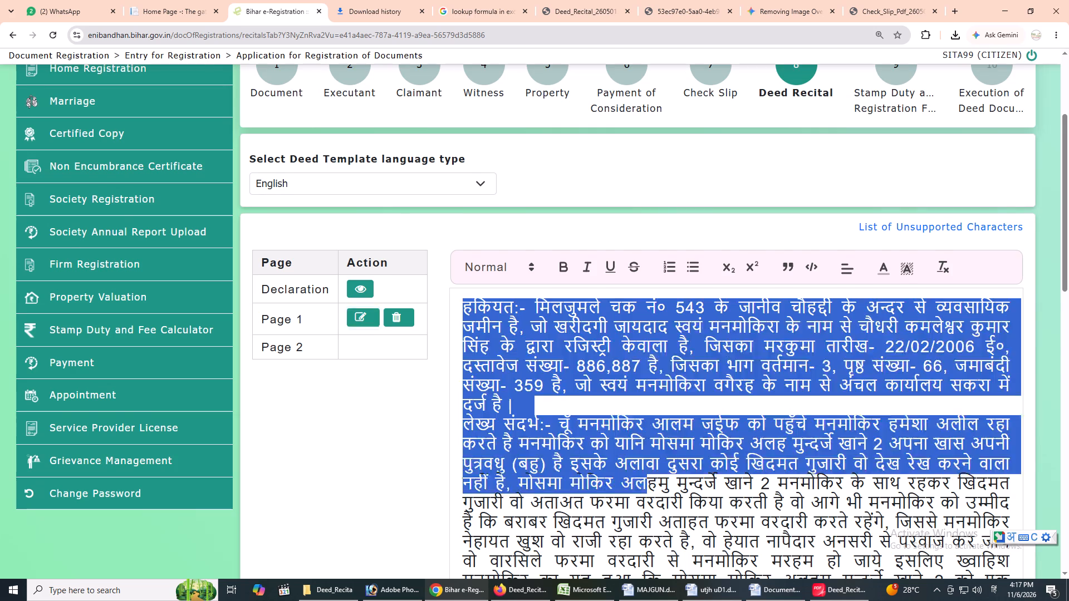
pyautogui.moveTo(804, 600); pyautogui.dragTo(865, 540)
pyautogui.hotkey('ctrl', 'c')
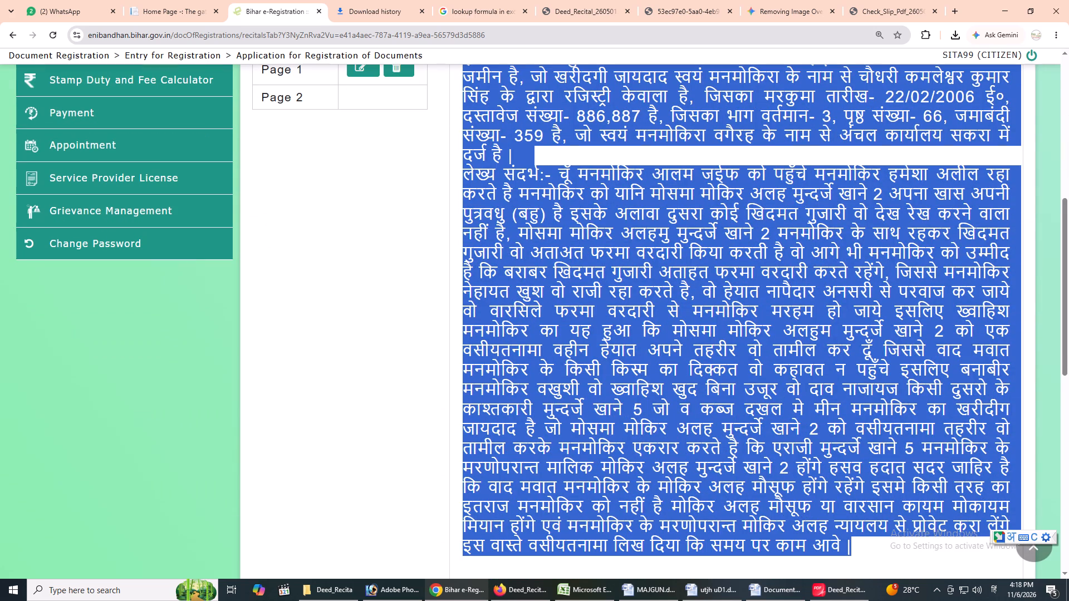
pyautogui.click(764, 590)
pyautogui.hotkey('ctrl', 'n')
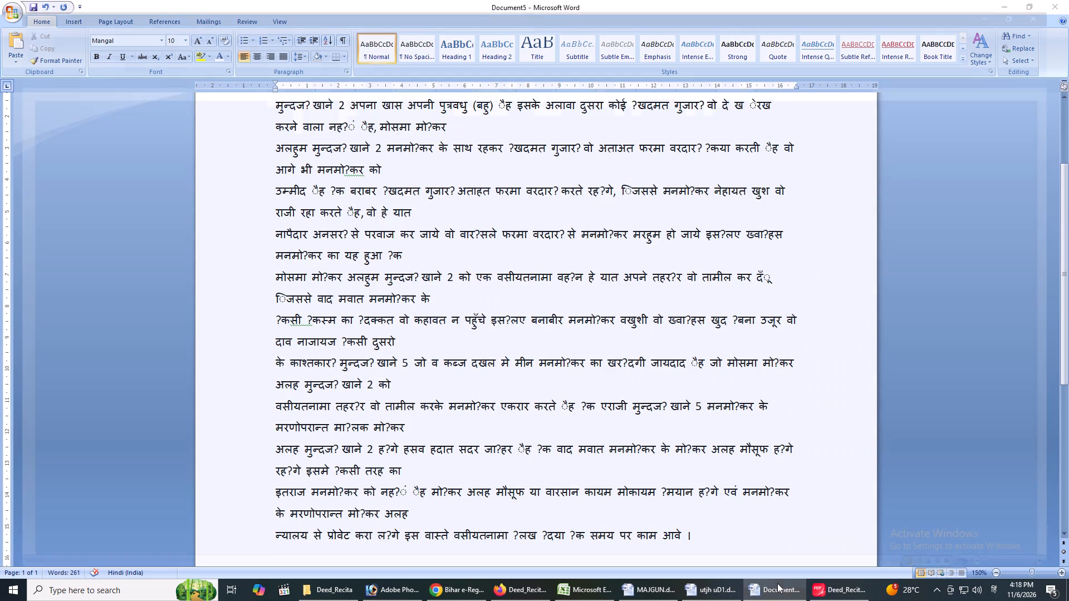
pyautogui.hotkey('ctrl', 'v')
# Apply justified alignment to the whole pasted recital text.
pyautogui.scroll(8, 550, 482)
pyautogui.scroll(-1, 550, 480)
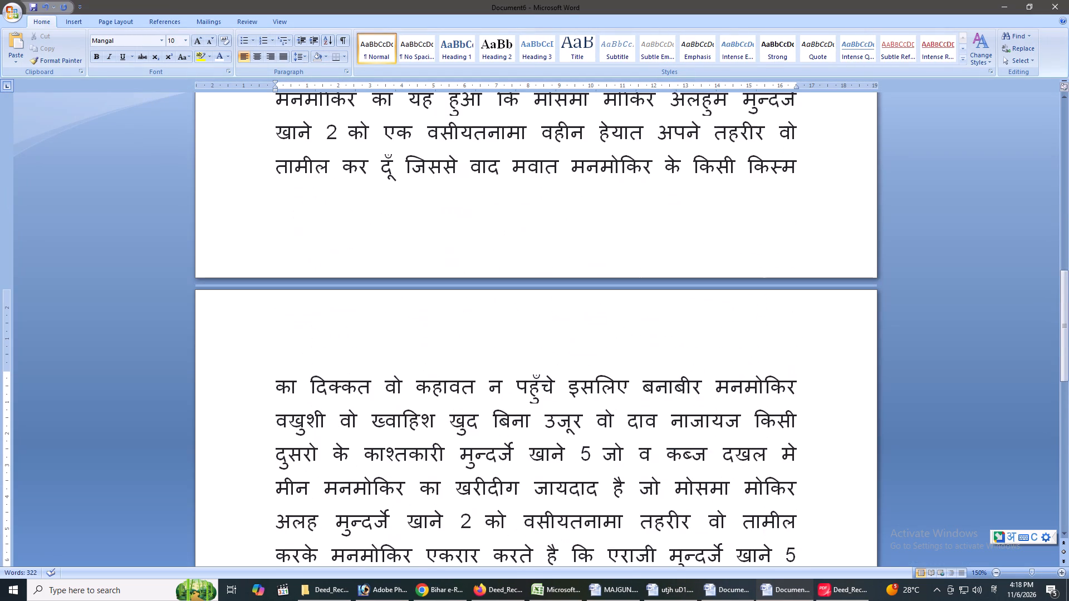
pyautogui.hotkey('ctrl', 'a')
pyautogui.click(281, 53)
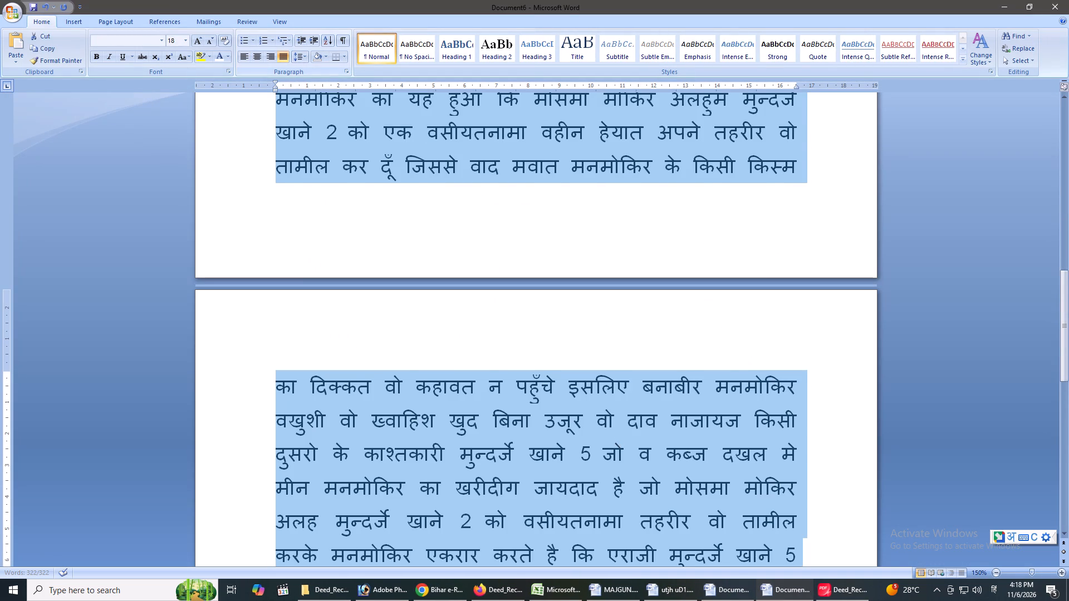
pyautogui.scroll(5, 531, 217)
pyautogui.click(526, 243)
# Insert three empty lines above the "हकियत" paragraph and place the cursor on the first one.
pyautogui.scroll(13, 571, 279)
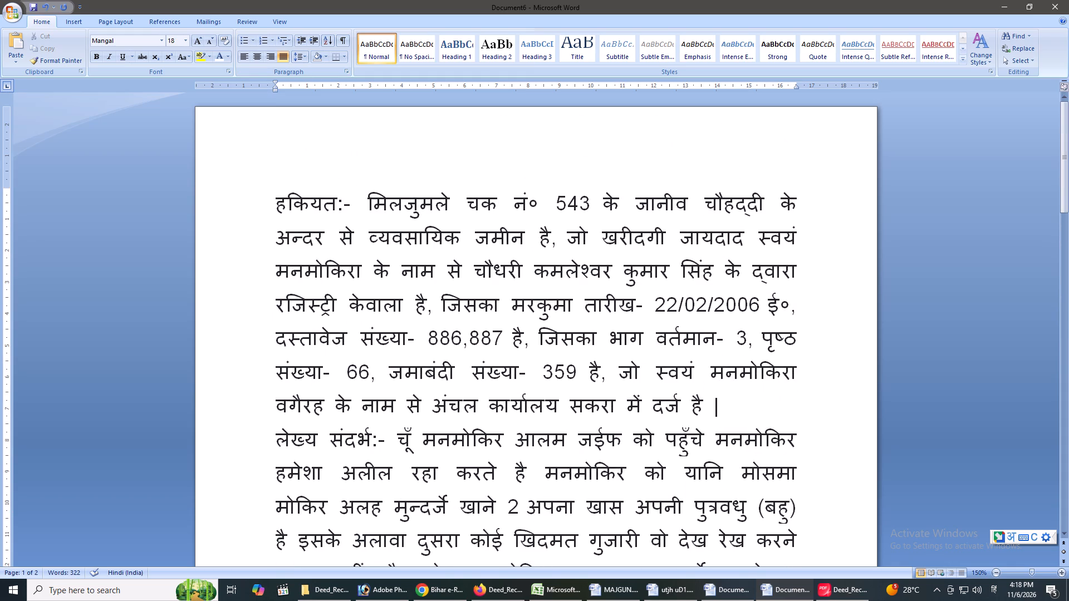
pyautogui.click(275, 201)
pyautogui.press('Return')
pyautogui.press('Return')
pyautogui.press('Return')
pyautogui.click(287, 188)
pyautogui.click(279, 175)
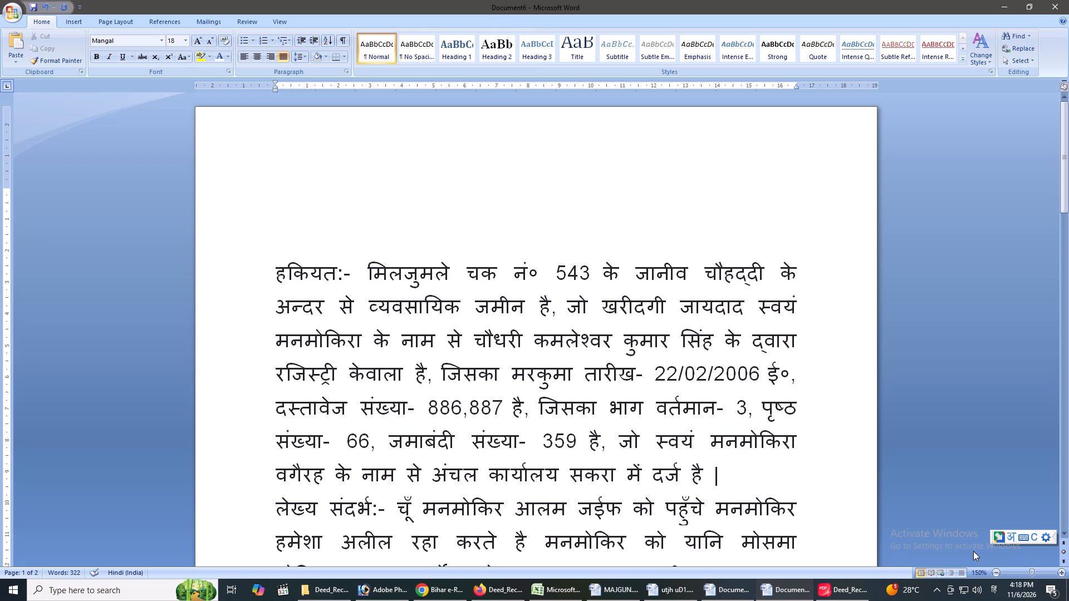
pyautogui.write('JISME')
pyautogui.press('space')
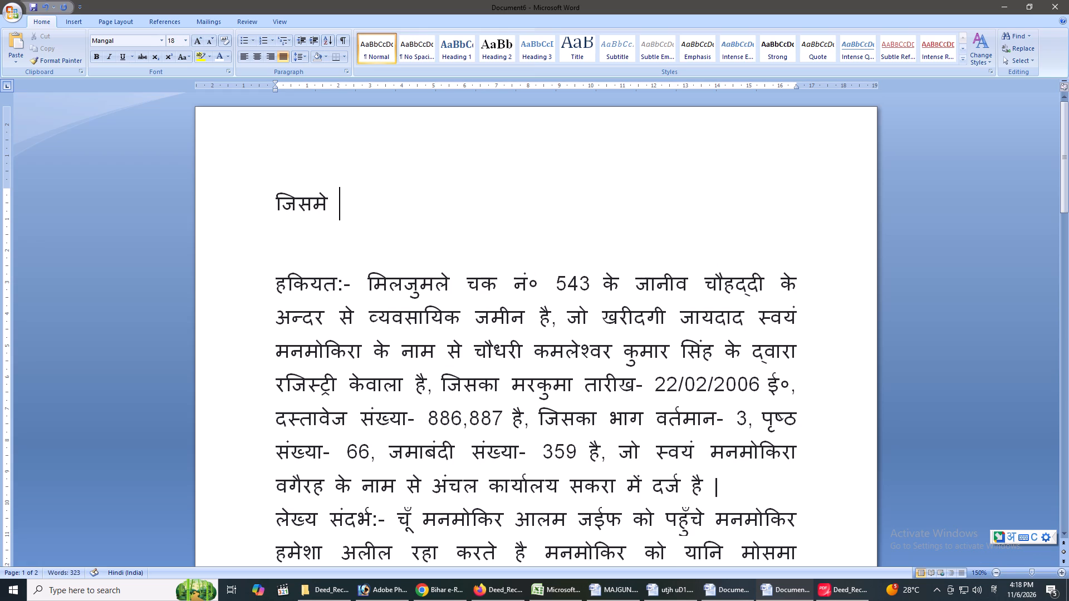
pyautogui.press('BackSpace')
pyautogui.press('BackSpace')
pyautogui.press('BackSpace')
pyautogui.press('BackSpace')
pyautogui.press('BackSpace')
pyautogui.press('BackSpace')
# Enter "चक नं० 543" on the first line of the document, with the number in Western digits.
pyautogui.write('CHAK NN')
pyautogui.press('Return')
pyautogui.press('0')
pyautogui.press('space')
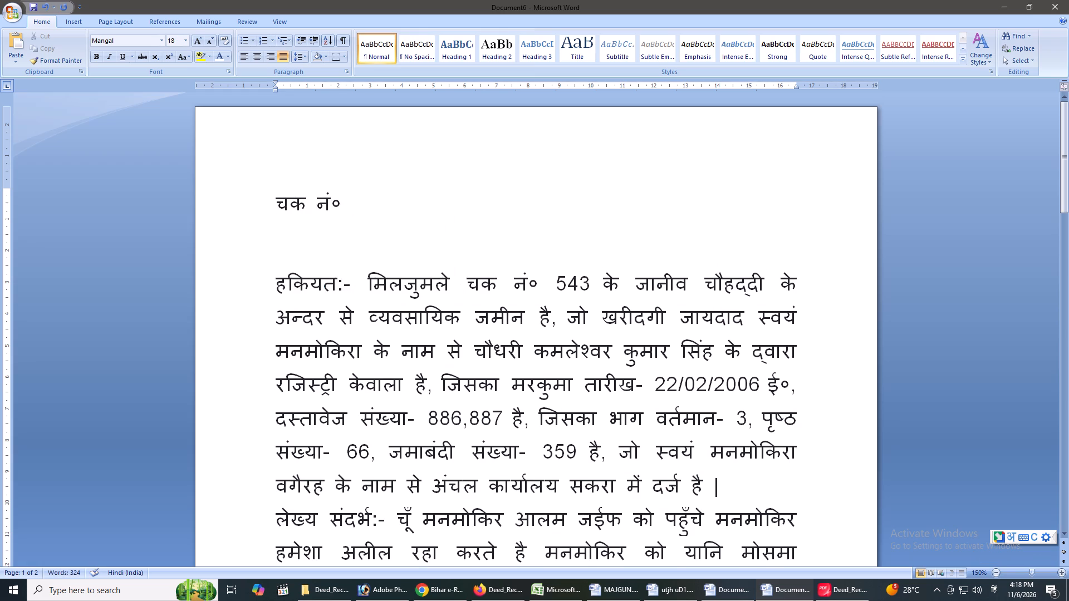
pyautogui.write('543')
pyautogui.press('F12')
pyautogui.write('543')
pyautogui.press('space')
# Continue the first line with the Hindi word "जिसमें" after "543", using the spelling with the nasal dot.
pyautogui.press('F12')
pyautogui.write('JISME')
pyautogui.press('space')
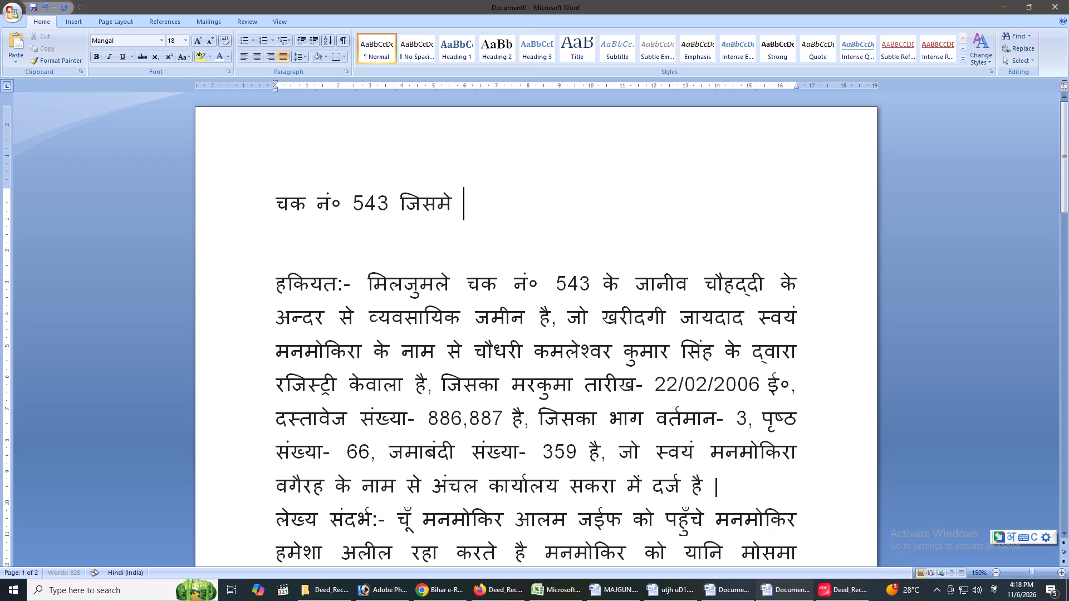
pyautogui.press('BackSpace')
pyautogui.press('a')
pyautogui.press('BackSpace')
pyautogui.press('space')
pyautogui.press('Left')
pyautogui.hotkey('shift', 'Left')
pyautogui.hotkey('shift', 'Left')
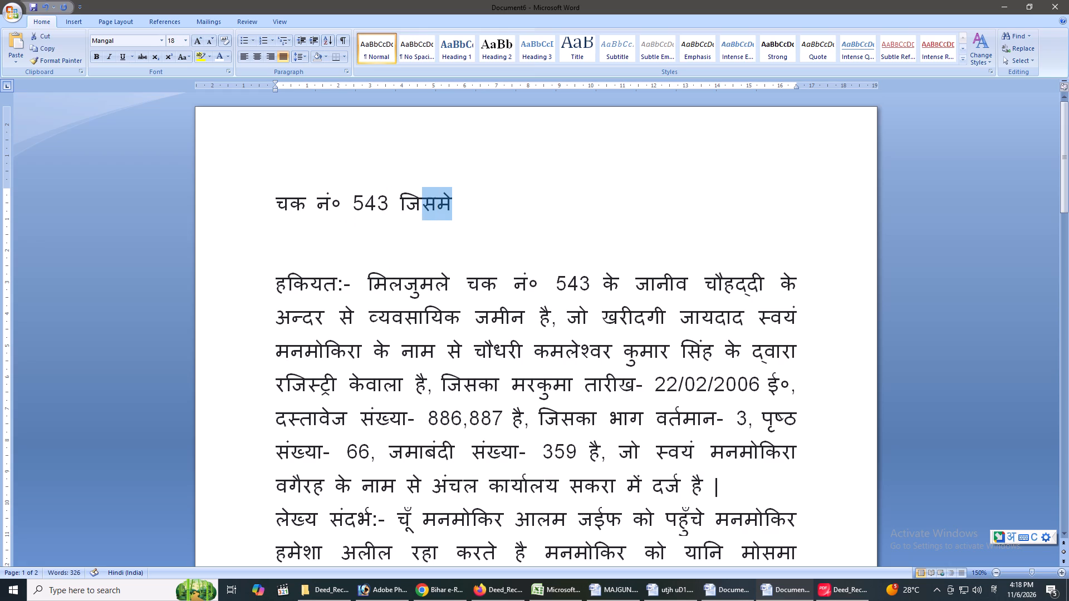
pyautogui.hotkey('shift', 'Left')
pyautogui.write('JISME')
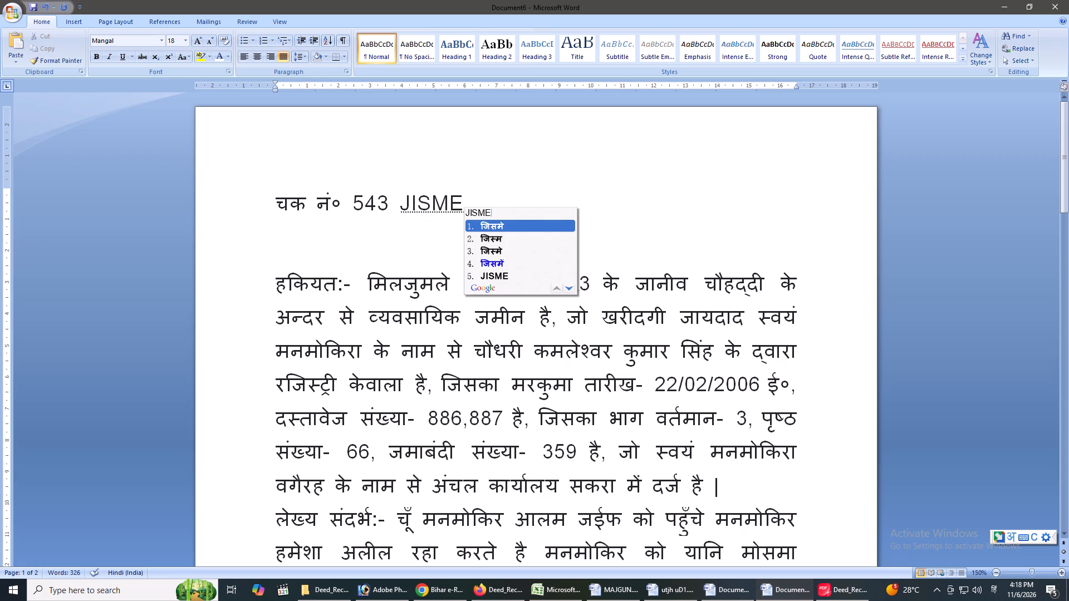
pyautogui.press('Down')
pyautogui.press('Down')
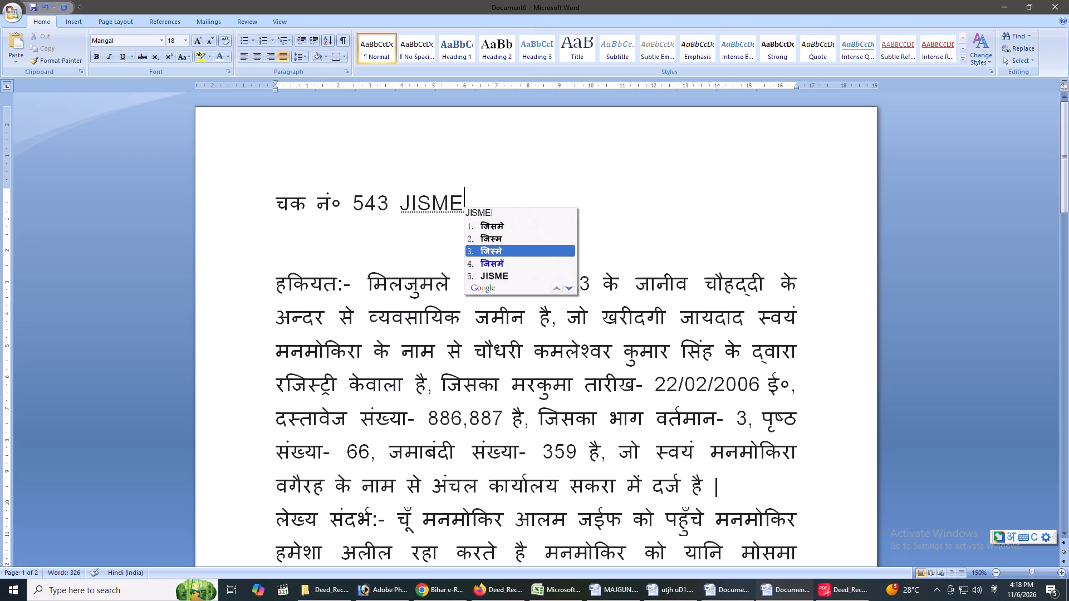
pyautogui.press('Down')
pyautogui.press('Return')
pyautogui.press('space')
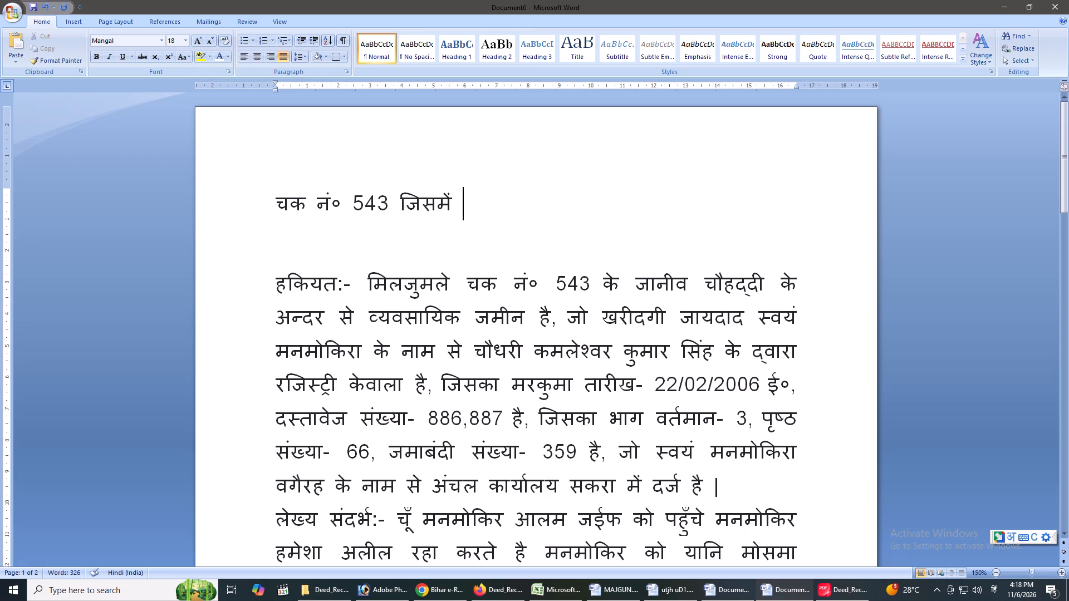
# Add "1300 वर्गफीट में" after "जिसमें", with the number in Western digits.
pyautogui.write('1300')
pyautogui.press('F12')
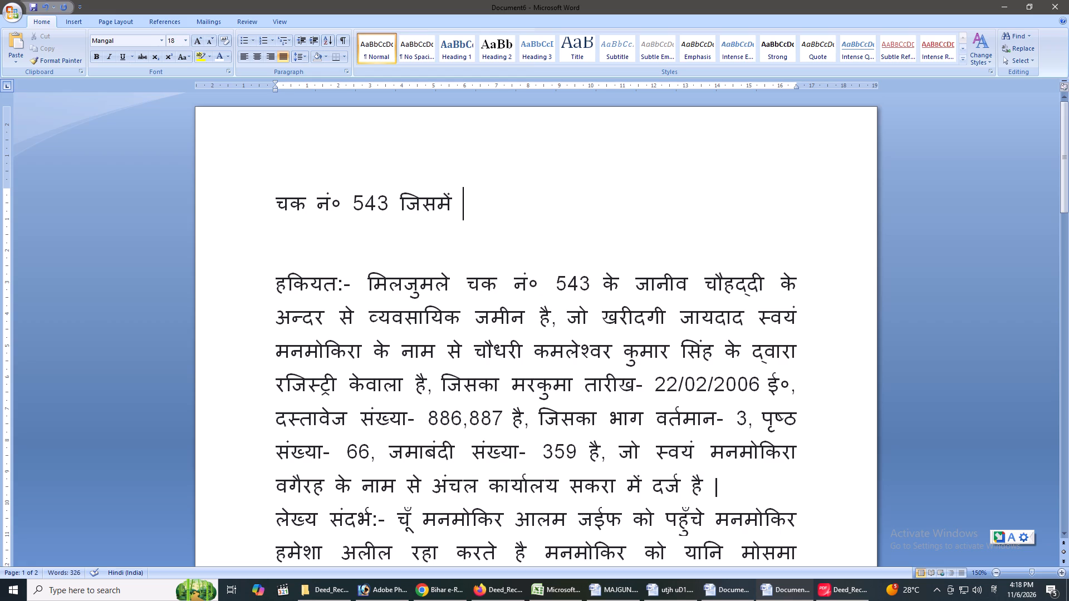
pyautogui.write('1300')
pyautogui.press('space')
pyautogui.press('F12')
pyautogui.write('VRG')
pyautogui.write('FEET ME')
pyautogui.press('space')
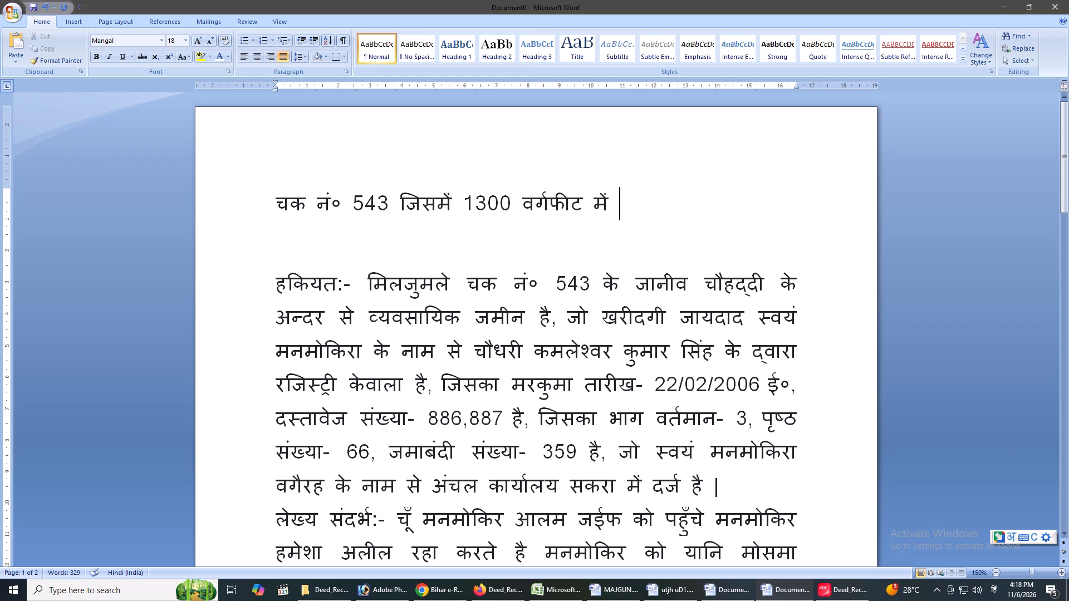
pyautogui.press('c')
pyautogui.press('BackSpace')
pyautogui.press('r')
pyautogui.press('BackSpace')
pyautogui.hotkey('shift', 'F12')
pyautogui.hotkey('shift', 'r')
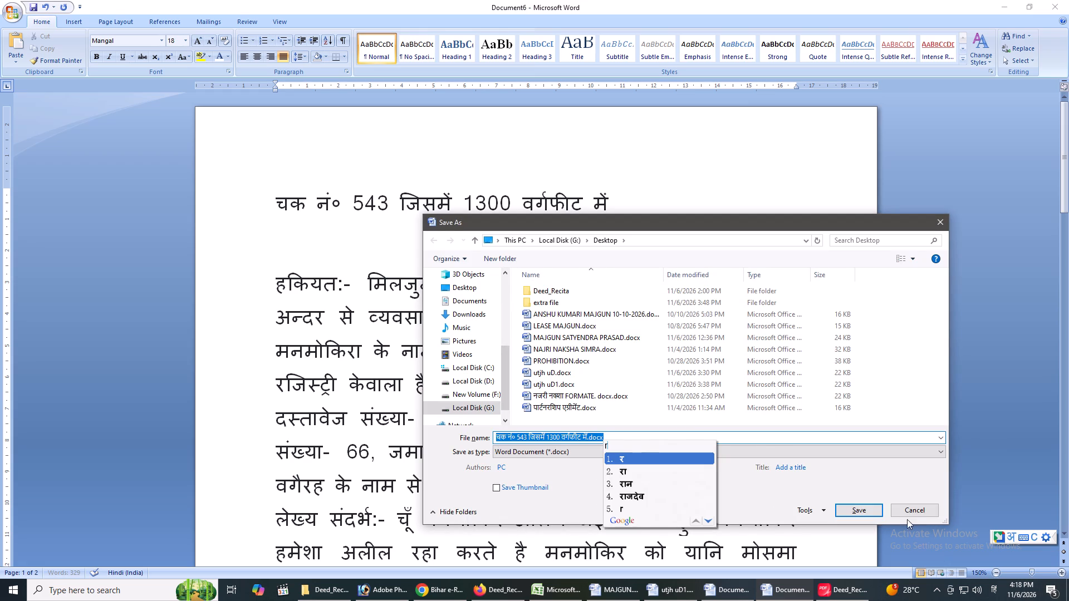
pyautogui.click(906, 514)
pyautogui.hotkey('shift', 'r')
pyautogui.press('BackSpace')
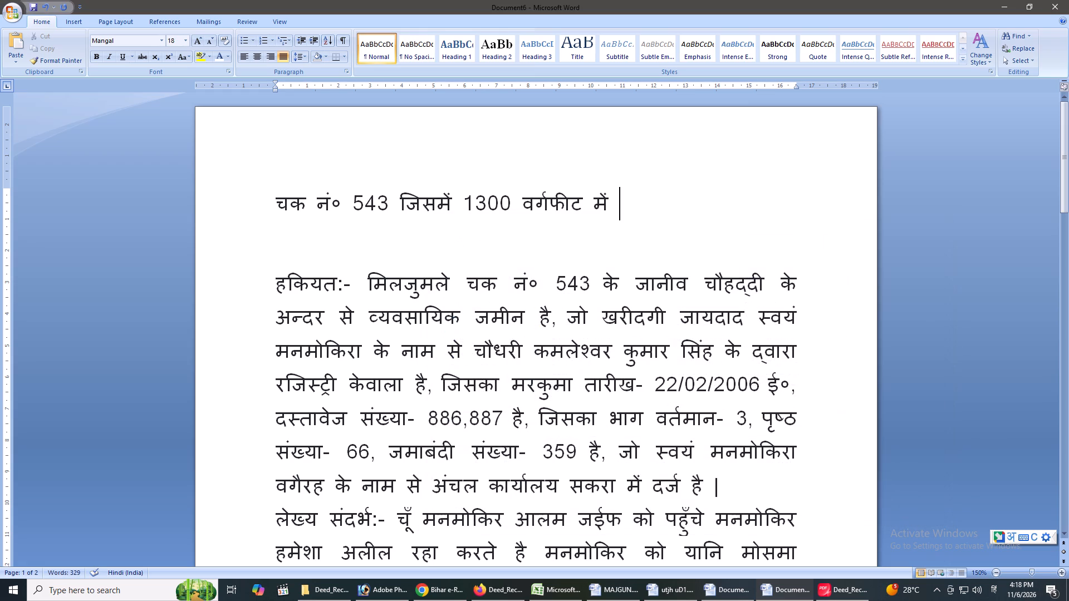
# Add "छतदार मकान" to the end of the line, followed directly by an empty pair of parentheses.
pyautogui.write('CHH')
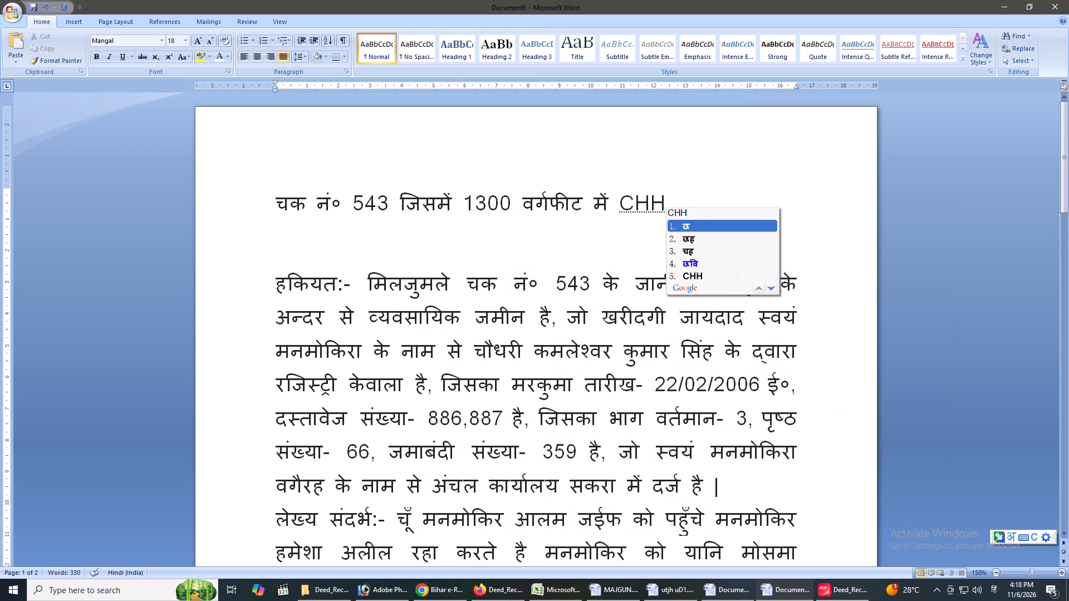
pyautogui.write('ATDAR')
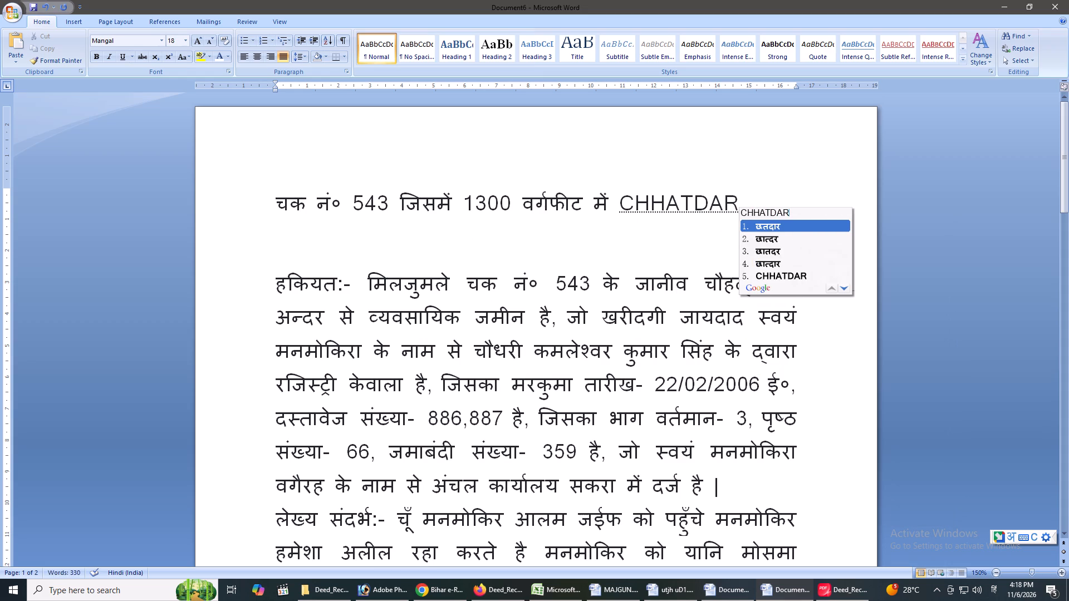
pyautogui.press('space')
pyautogui.write('MAKAN')
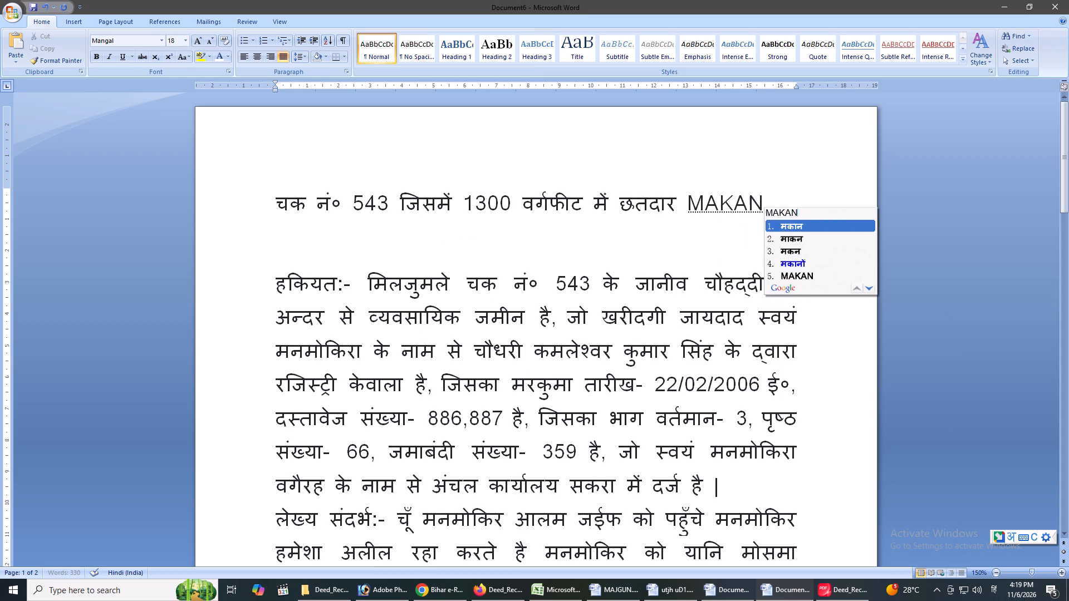
pyautogui.press('Return')
pyautogui.write('()')
pyautogui.press('Left')
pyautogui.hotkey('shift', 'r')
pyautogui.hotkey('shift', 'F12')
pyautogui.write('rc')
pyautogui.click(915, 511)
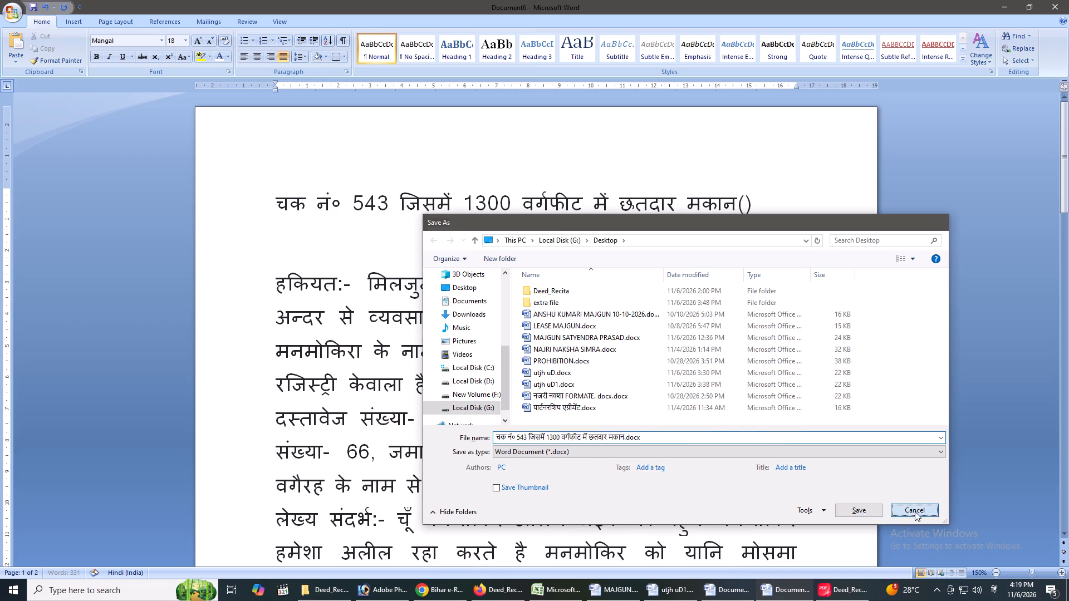
# Enter "RCC" in English capitals inside the parentheses after "मकान".
pyautogui.press('F12')
pyautogui.hotkey('shift', 'r')
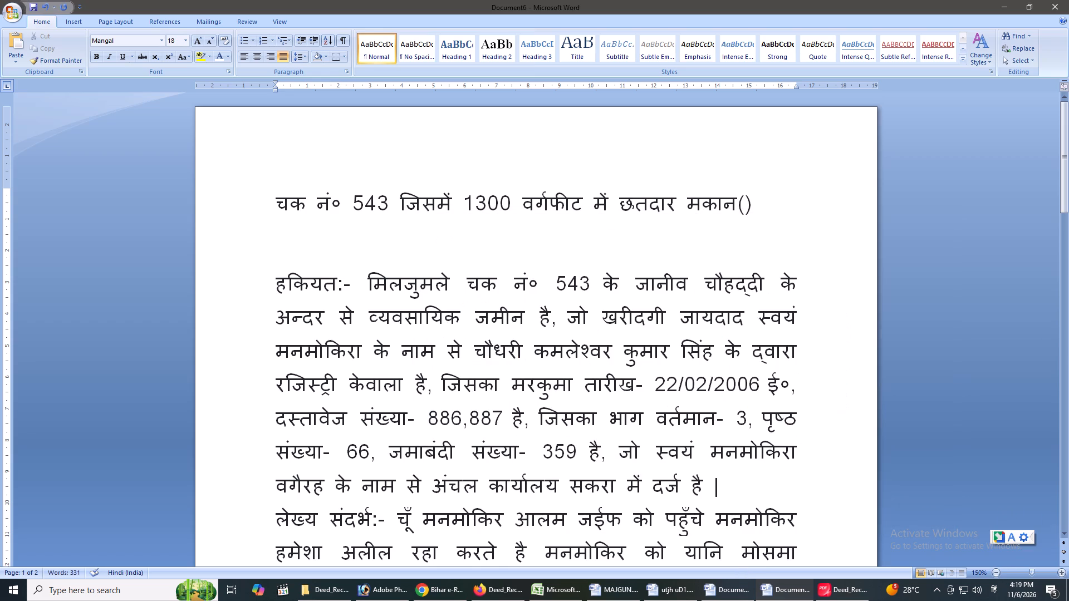
pyautogui.press('BackSpace')
pyautogui.write('RCC')
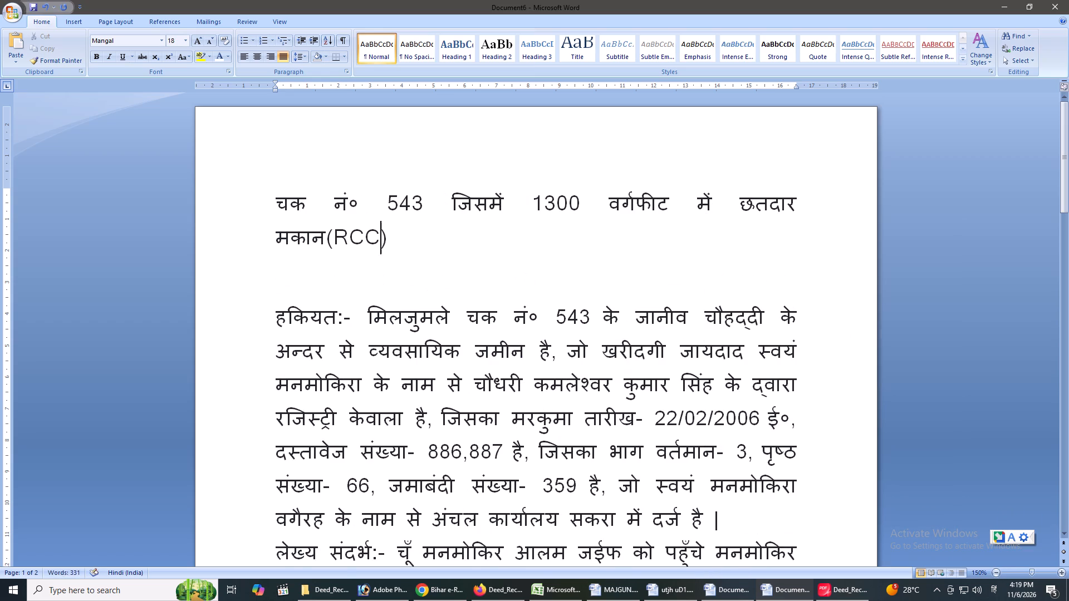
# Make "(RCC)" bold, including its parentheses.
pyautogui.press('Right')
pyautogui.hotkey('shift', 'Left')
pyautogui.hotkey('shift', 'Left')
pyautogui.hotkey('shift', 'Left')
pyautogui.hotkey('shift', 'Left')
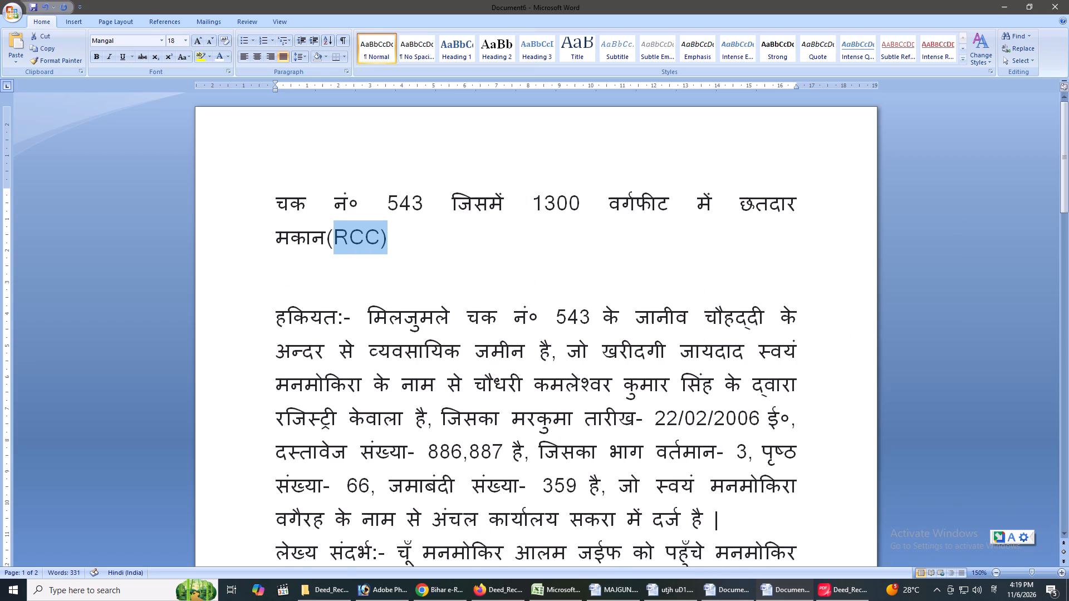
pyautogui.hotkey('shift', 'Left')
pyautogui.hotkey('ctrl', 'b')
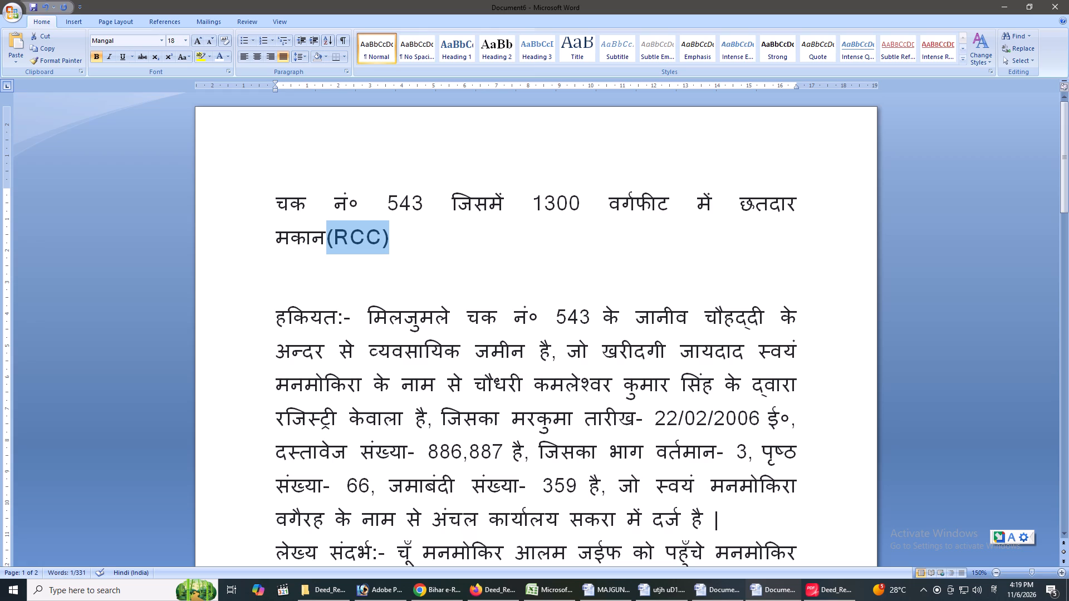
# Reduce the font size of "(RCC)" to 17.
pyautogui.press('Right')
pyautogui.hotkey('shift', 'Left')
pyautogui.hotkey('shift', 'Left')
pyautogui.hotkey('shift', 'Left')
pyautogui.hotkey('shift', 'Left')
pyautogui.hotkey('shift', 'Left')
pyautogui.hotkey('ctrl', '[')
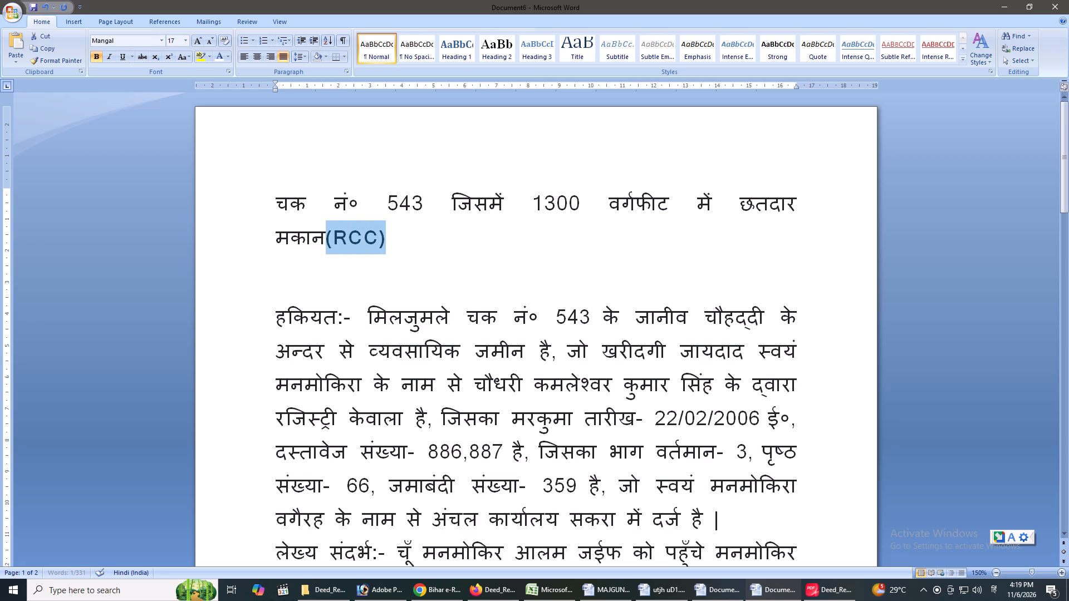
# Reduce the font size of "(RCC)" to 16.
pyautogui.hotkey('ctrl', '[')
# Add "Roof" after "RCC" inside the parentheses, and a space after the closing parenthesis.
pyautogui.press('Right')
pyautogui.press('Left')
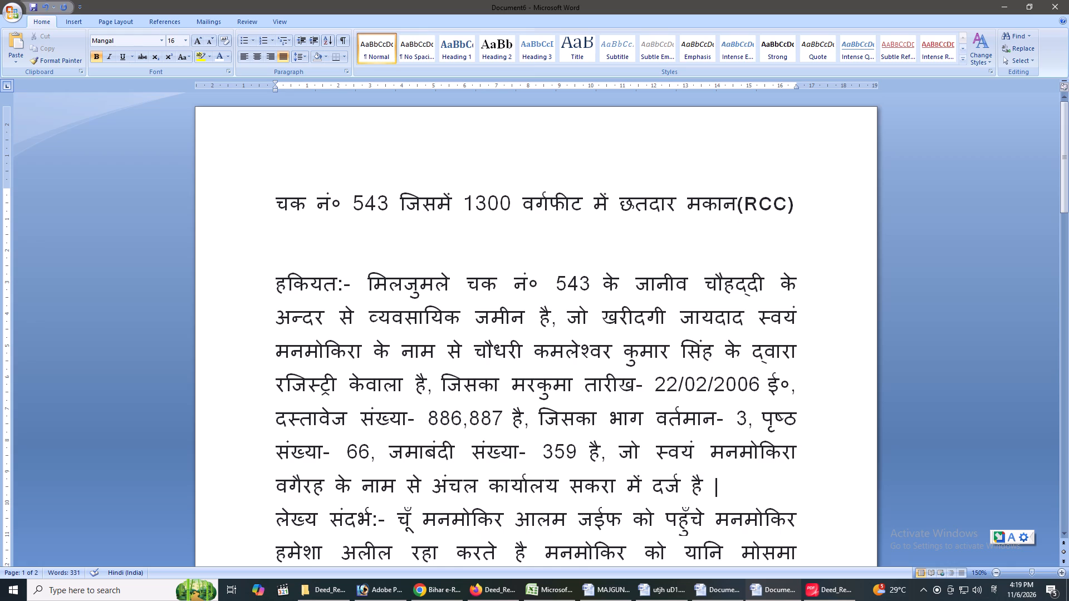
pyautogui.press('space')
pyautogui.write('rO')
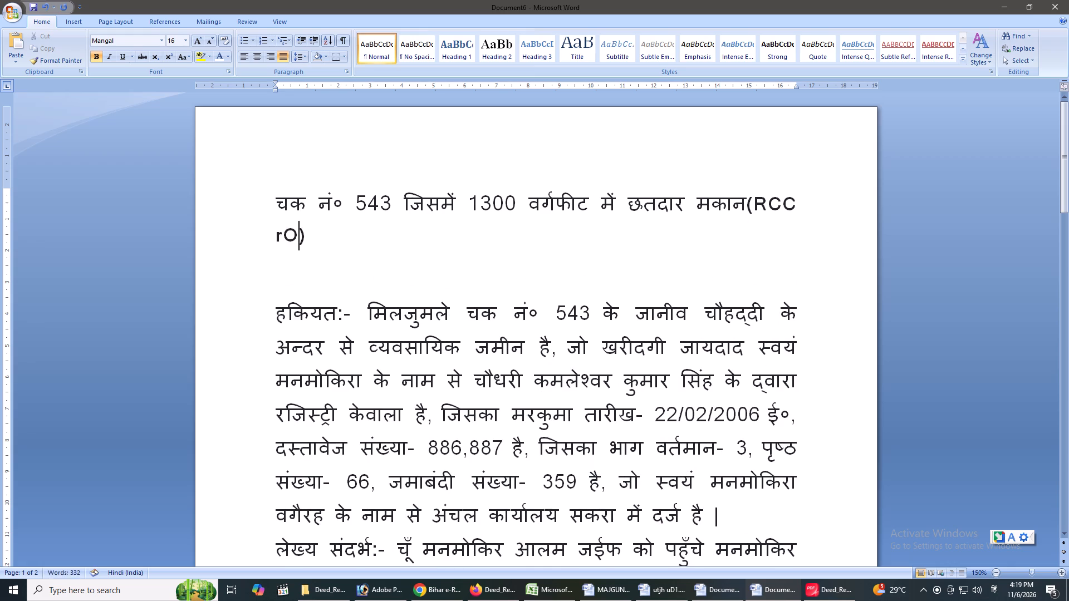
pyautogui.press('BackSpace')
pyautogui.hotkey('shift', 'BackSpace')
pyautogui.write('Roof')
pyautogui.press('Right')
pyautogui.press('space')
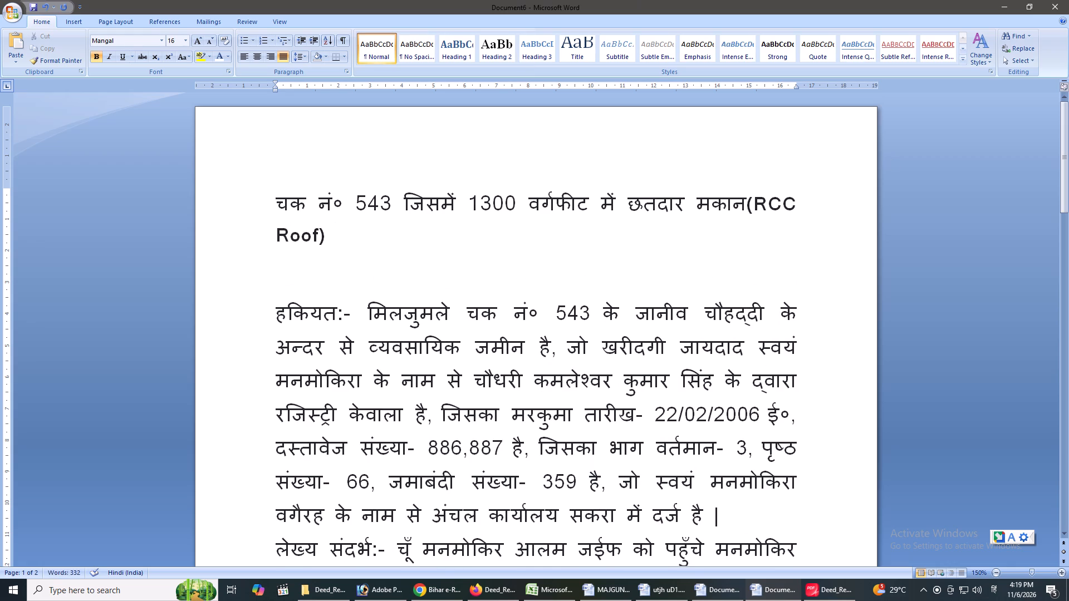
# Insert a space between "मकान" and "(RCC Roof)" and remove the extra character at the end of the line.
pyautogui.click(743, 210)
pyautogui.press('space')
pyautogui.click(663, 249)
pyautogui.press('BackSpace')
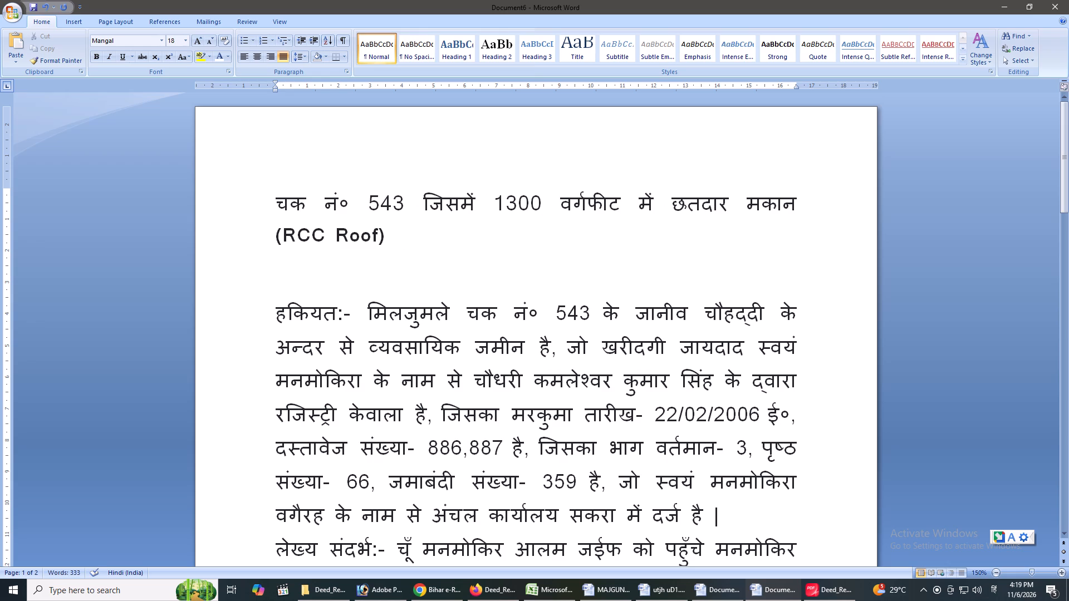
# Add "जिसमें 6 रूम" after "(RCC Roof)" at the end of the line.
pyautogui.press('F12')
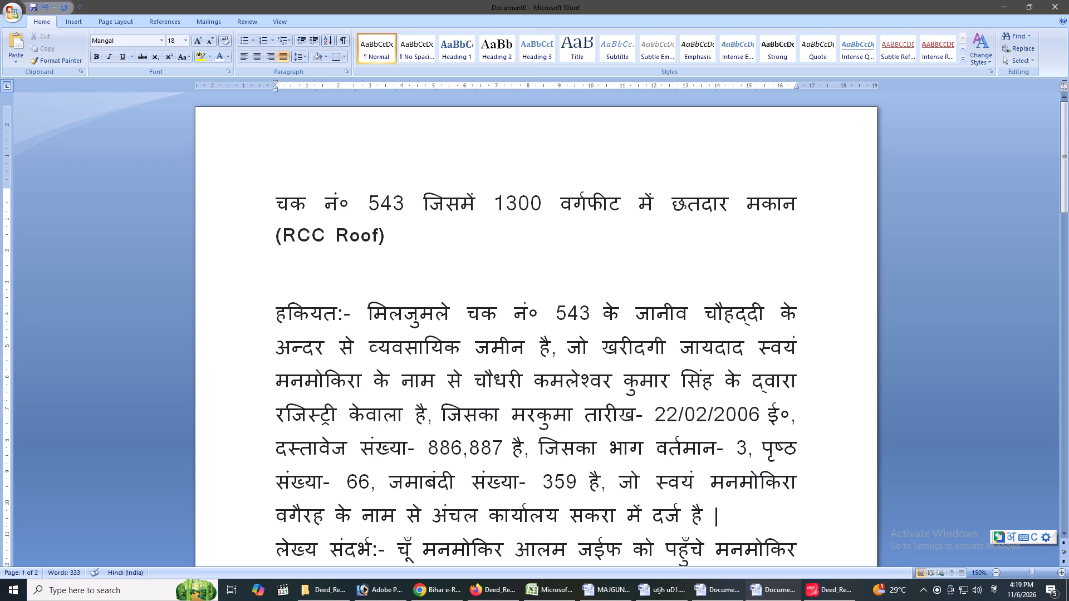
pyautogui.write('jisme')
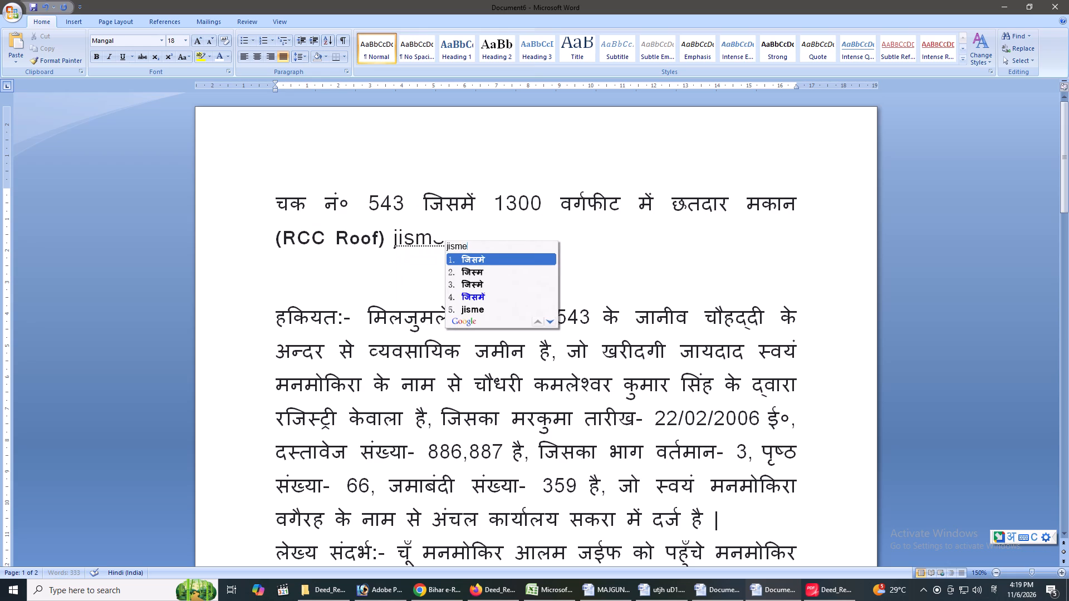
pyautogui.press('Down')
pyautogui.press('Down')
pyautogui.press('Down')
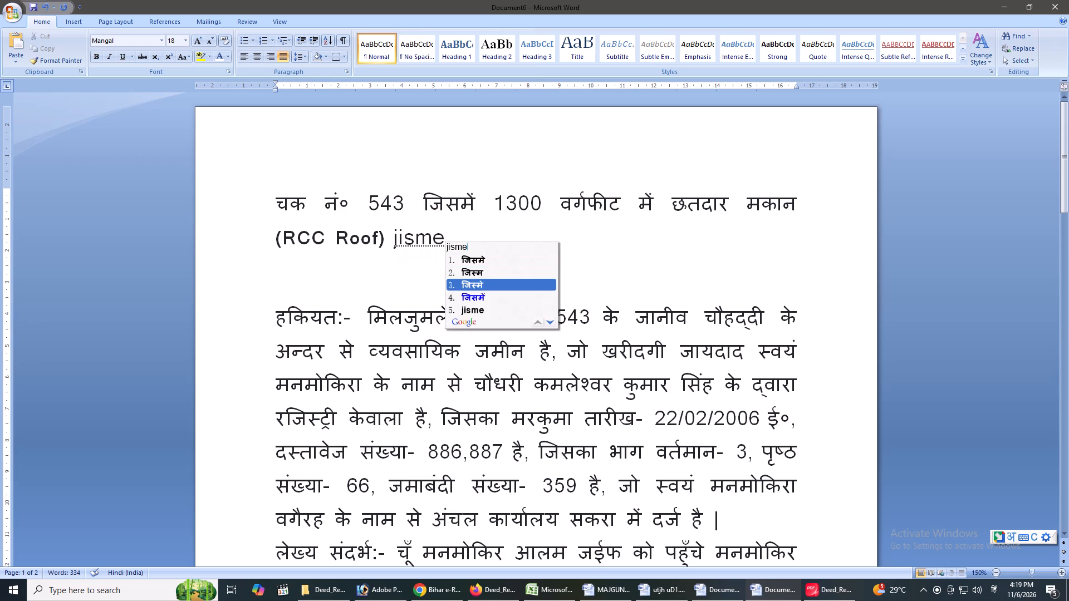
pyautogui.press('Return')
pyautogui.press('space')
pyautogui.write('6')
pyautogui.press('F12')
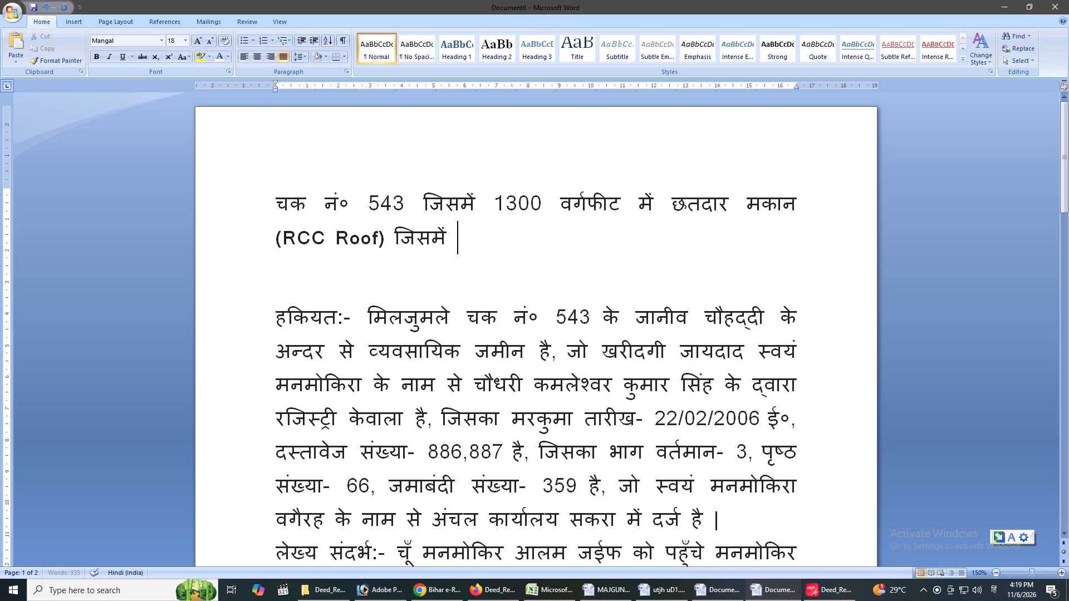
pyautogui.press('6')
pyautogui.press('space')
pyautogui.press('F12')
pyautogui.write('room')
pyautogui.press('Return')
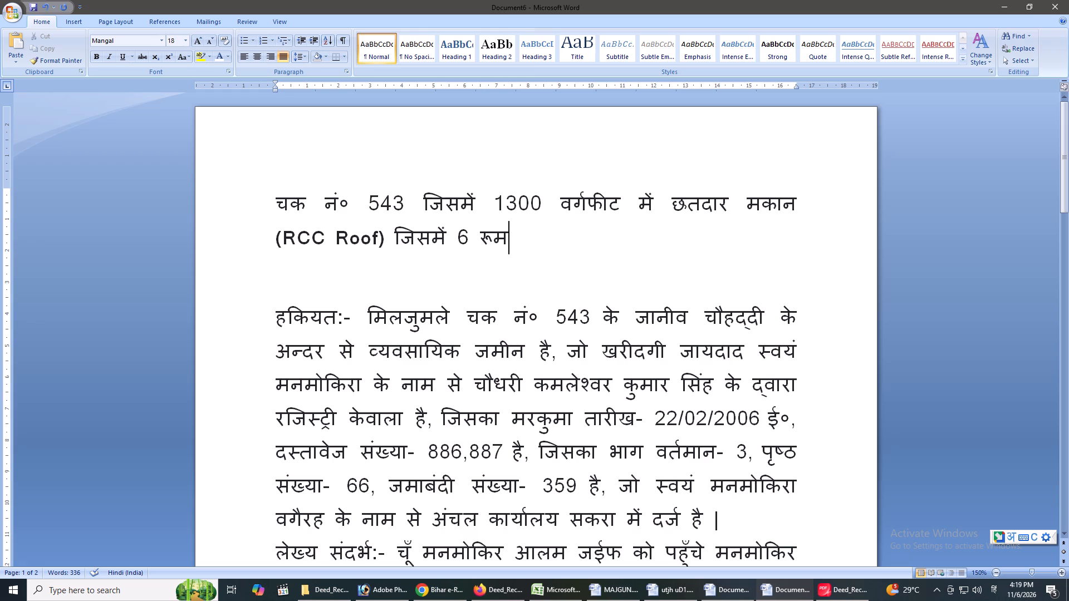
# Replace "रूम" at the end of the line with "कमरा" followed by a space.
pyautogui.click(507, 236)
pyautogui.press('BackSpace')
pyautogui.press('BackSpace')
pyautogui.press('BackSpace')
pyautogui.write('kamra')
pyautogui.press('Return')
pyautogui.press('space')
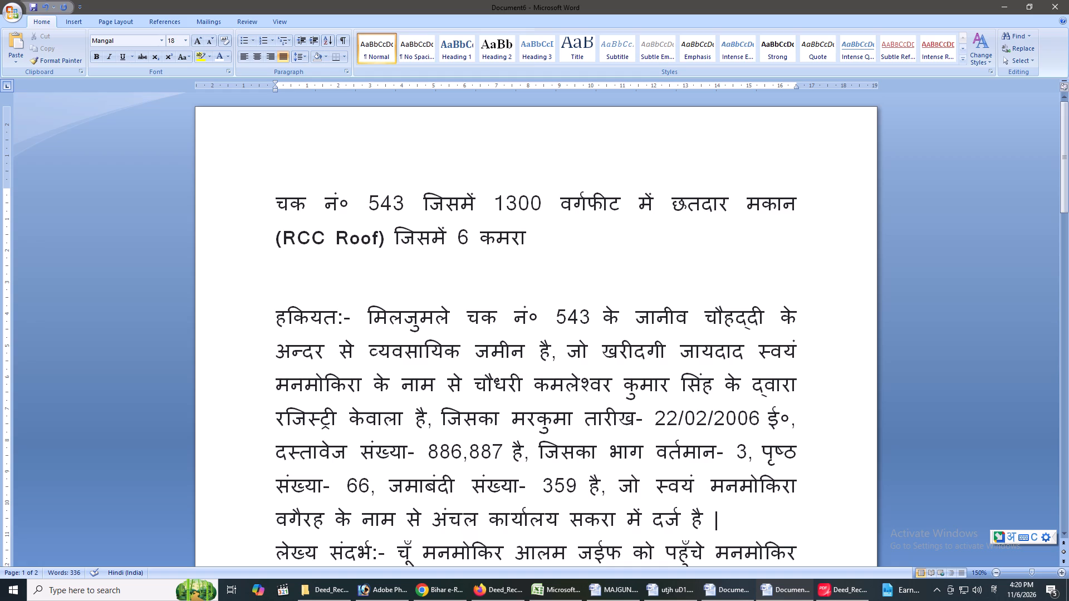
# Move "6 कमरा" from the end of the line to directly after "चक नं० 543", preceded by "में".
pyautogui.moveTo(545, 234); pyautogui.dragTo(465, 238)
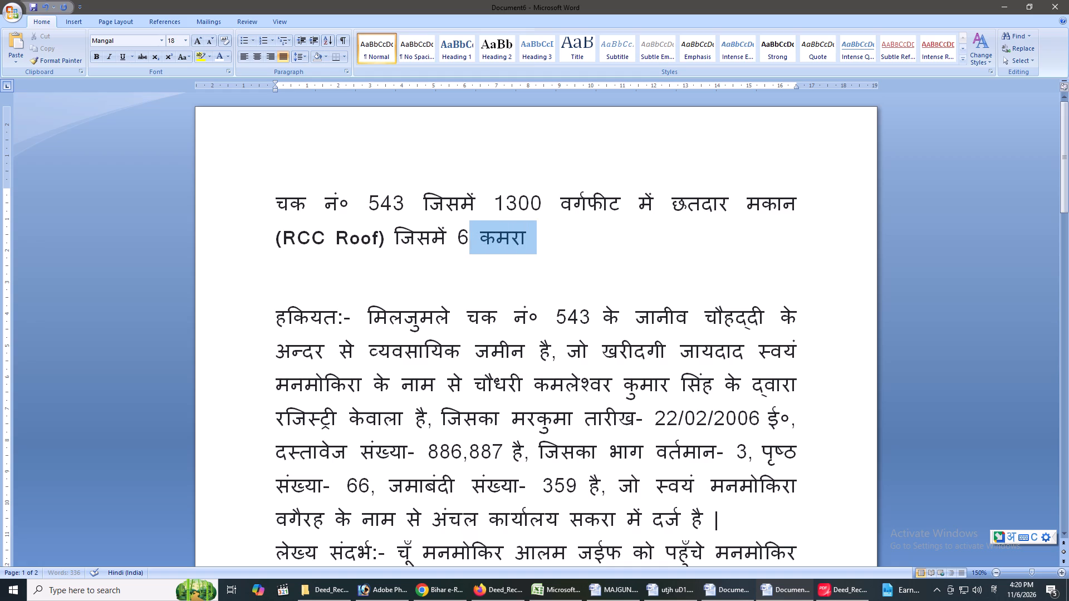
pyautogui.moveTo(465, 238); pyautogui.dragTo(458, 237)
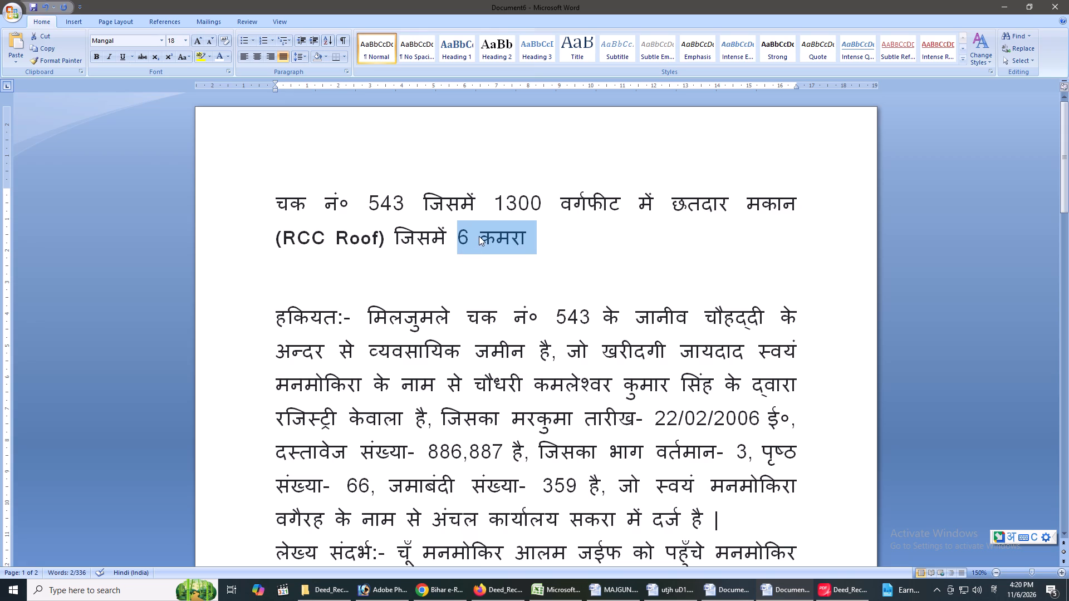
pyautogui.hotkey('ctrl', 'x')
pyautogui.click(488, 212)
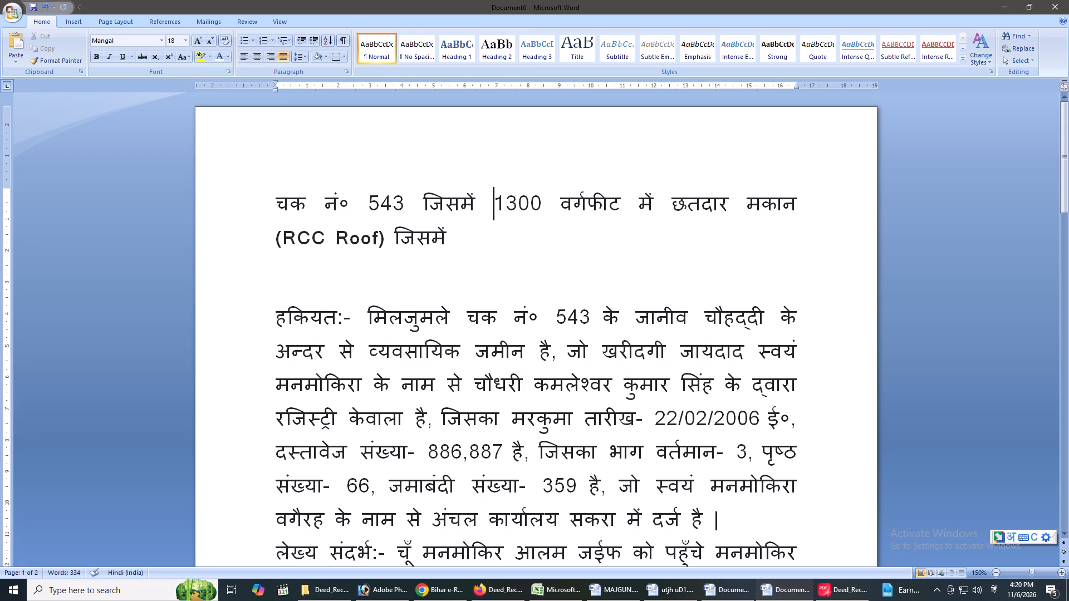
pyautogui.click(416, 204)
pyautogui.write('me')
pyautogui.press('space')
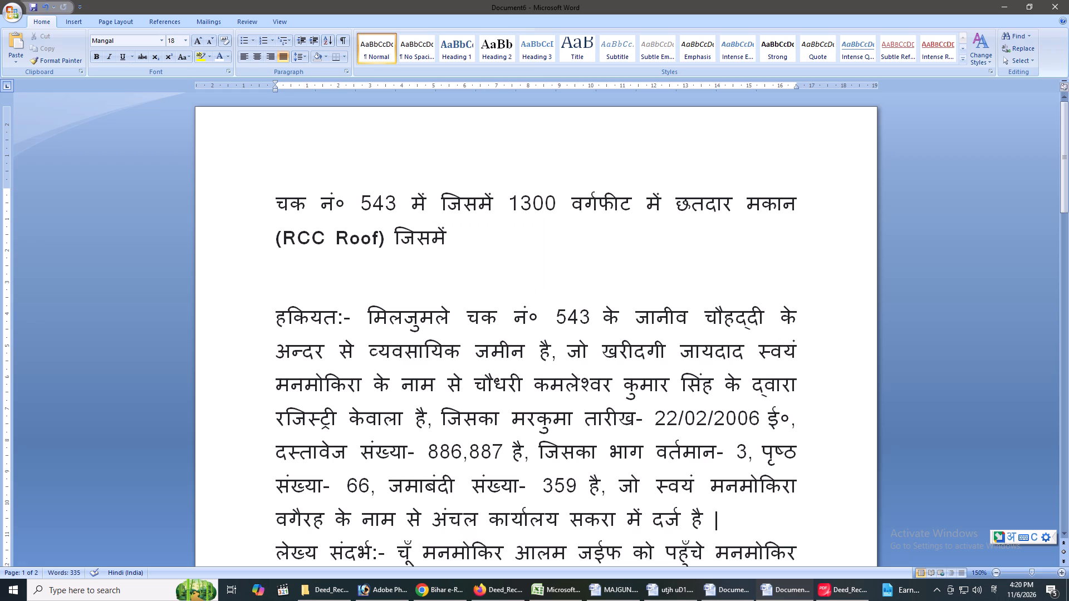
pyautogui.hotkey('ctrl', 'v')
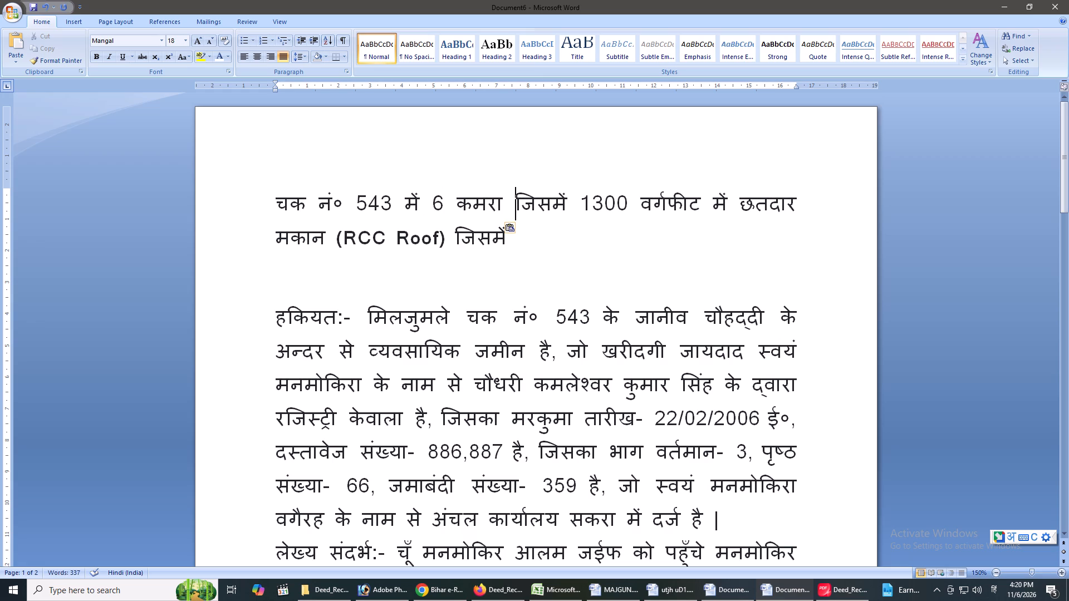
# Replace "में" before "6 कमरा" with "जिसमें".
pyautogui.press('Left')
pyautogui.press('Left')
pyautogui.press('Left')
pyautogui.press('Left')
pyautogui.press('Left')
pyautogui.press('Left')
pyautogui.press('Left')
pyautogui.hotkey('shift', 'Left')
pyautogui.write('jisme')
pyautogui.press('Down')
pyautogui.press('Down')
pyautogui.press('Down')
pyautogui.press('Return')
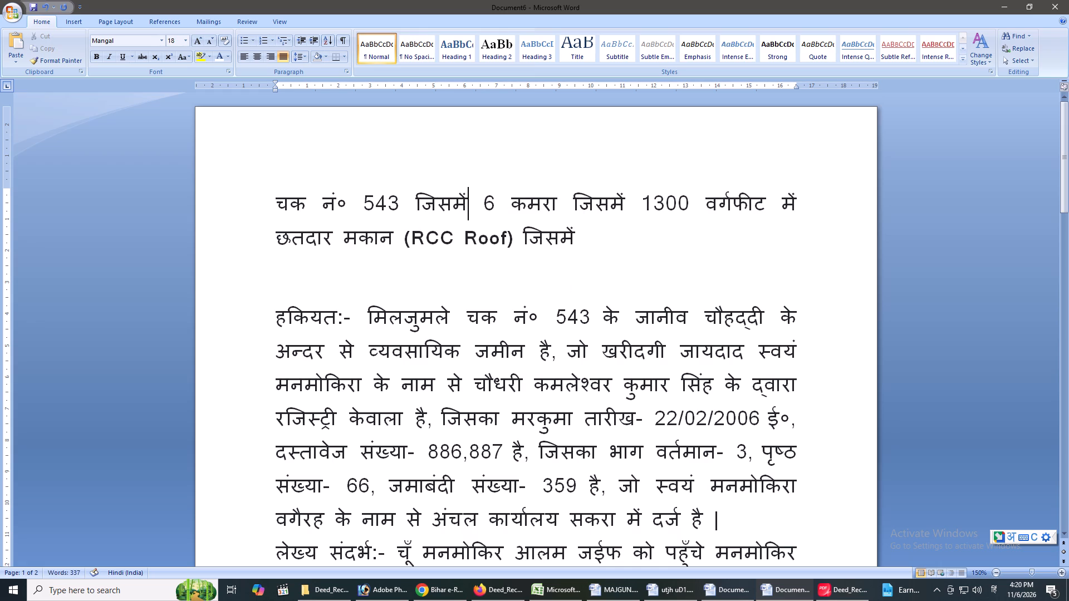
# Delete the second "जिसमें", between "6 कमरा" and "1300".
pyautogui.press('Right')
pyautogui.press('Right')
pyautogui.press('Right')
pyautogui.press('Right')
pyautogui.press('Right')
pyautogui.press('Right')
pyautogui.press('Right')
pyautogui.hotkey('shift', 'Right')
pyautogui.hotkey('shift', 'Right')
pyautogui.hotkey('shift', 'Right')
pyautogui.press('BackSpace')
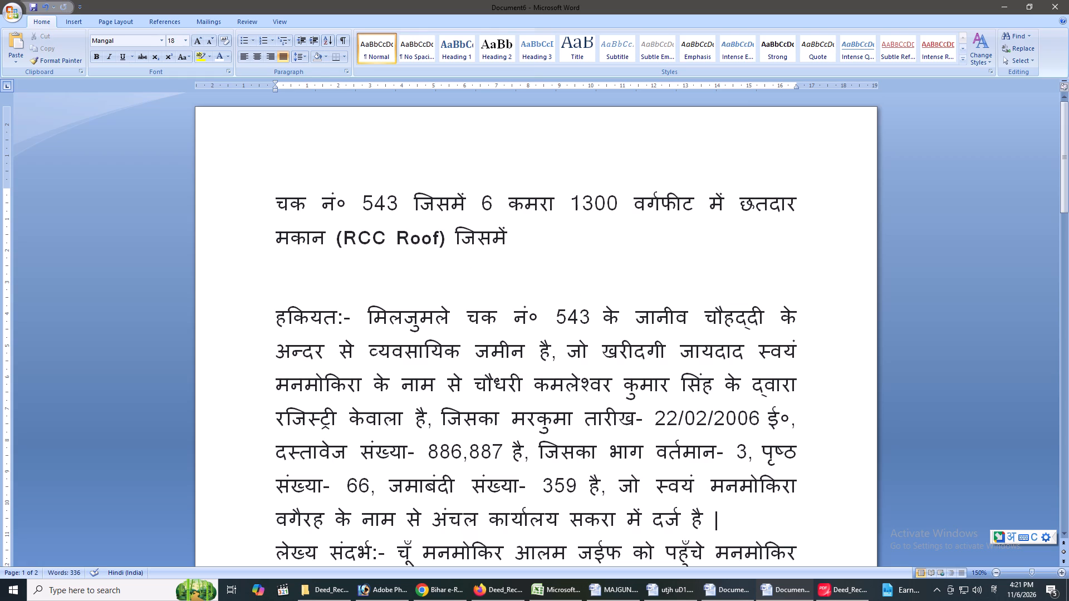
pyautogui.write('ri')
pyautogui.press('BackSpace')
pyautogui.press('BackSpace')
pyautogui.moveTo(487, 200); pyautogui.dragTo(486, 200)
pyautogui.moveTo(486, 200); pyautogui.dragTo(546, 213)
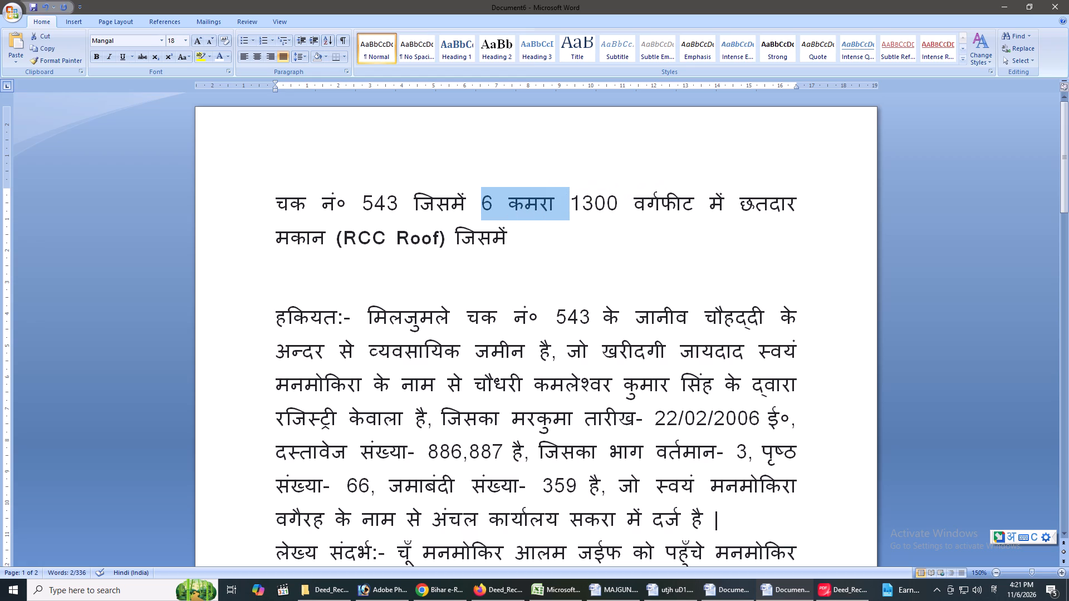
# Insert "है," after "6 कमरा" in the first line.
pyautogui.click(558, 206)
pyautogui.press('space')
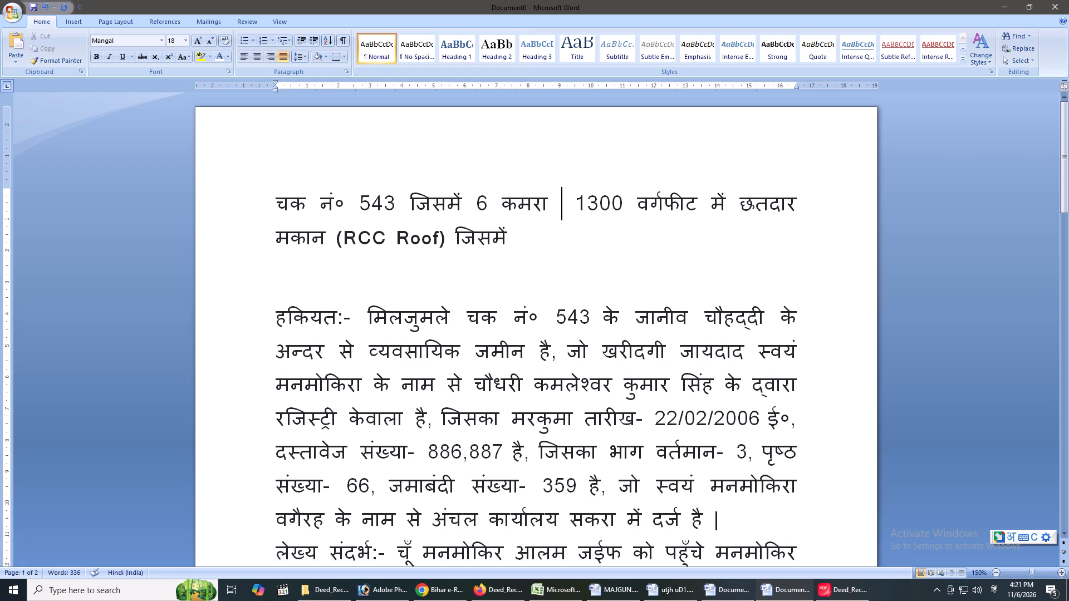
pyautogui.write('rist')
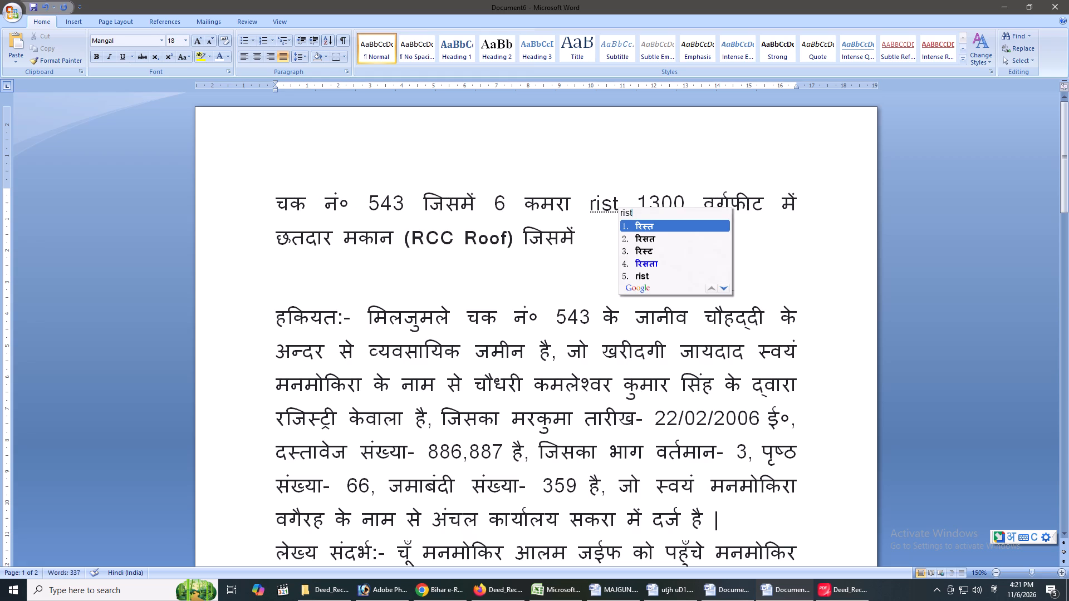
pyautogui.press('BackSpace')
pyautogui.press('BackSpace')
pyautogui.press('BackSpace')
pyautogui.press('BackSpace')
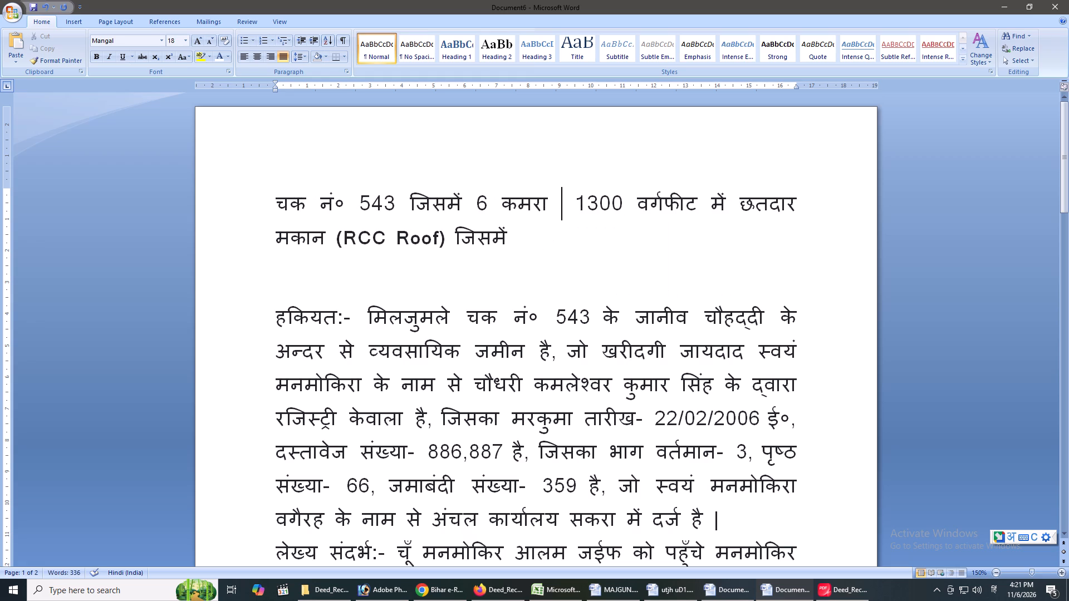
pyautogui.write('hai, j')
pyautogui.press('BackSpace')
pyautogui.press('BackSpace')
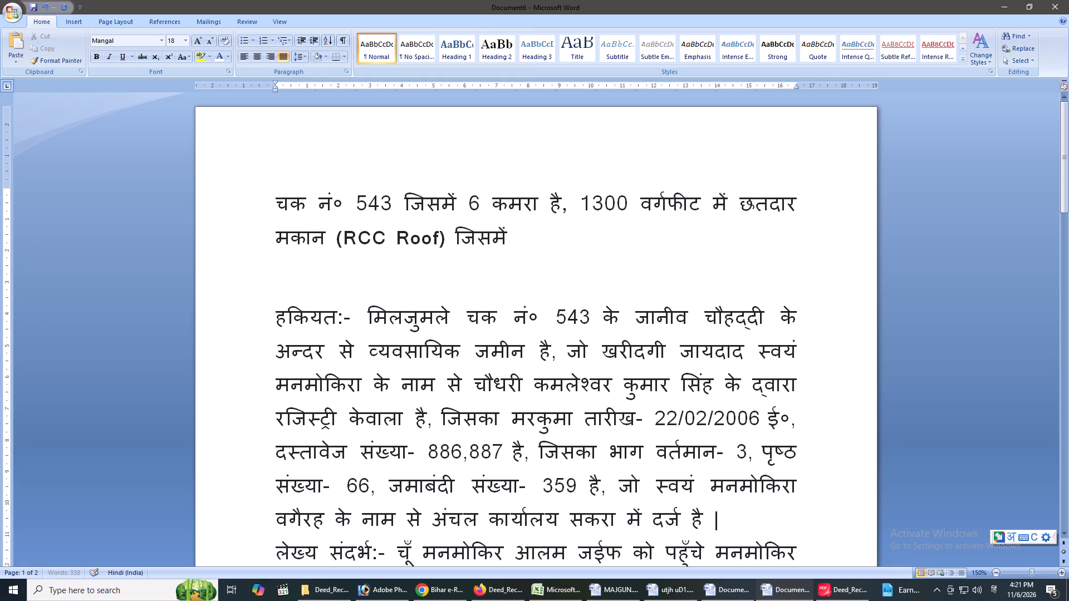
# Add "जिसका कुल क्षेत्रफल" after "है," and before "1300 वर्गफीट".
pyautogui.press('space')
pyautogui.write('jiska kul ksh')
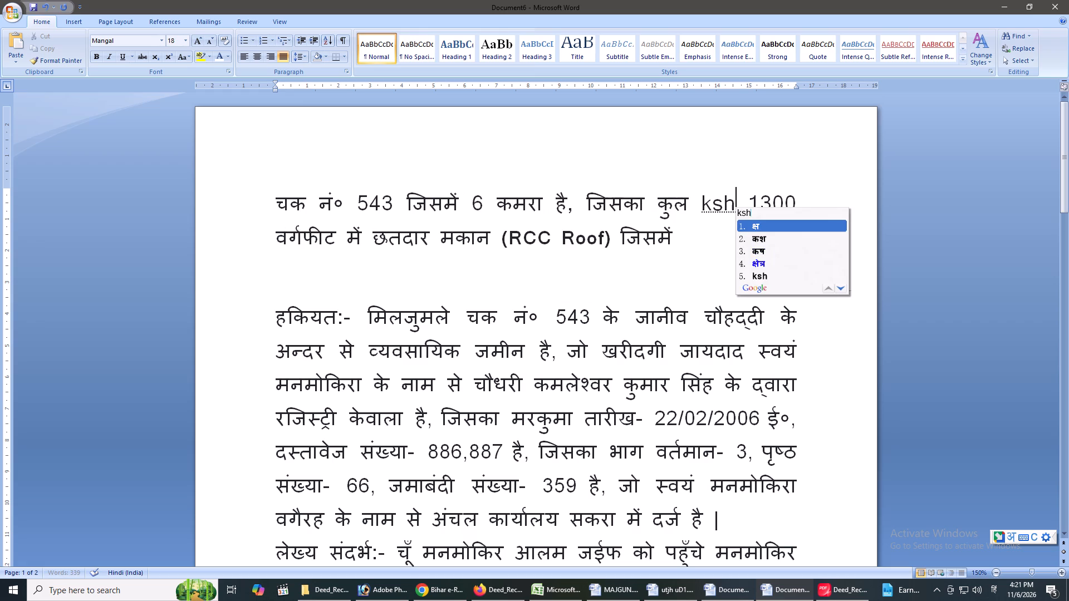
pyautogui.write('re')
pyautogui.press('BackSpace')
pyautogui.press('BackSpace')
pyautogui.write('tra')
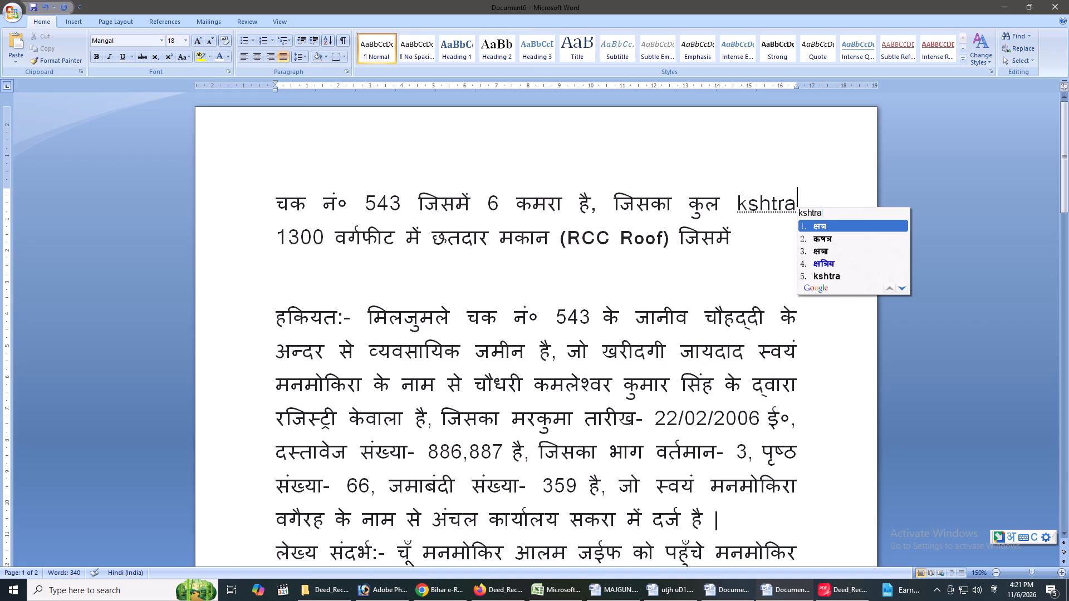
pyautogui.write('fal')
pyautogui.press('Left')
pyautogui.press('Left')
pyautogui.press('Left')
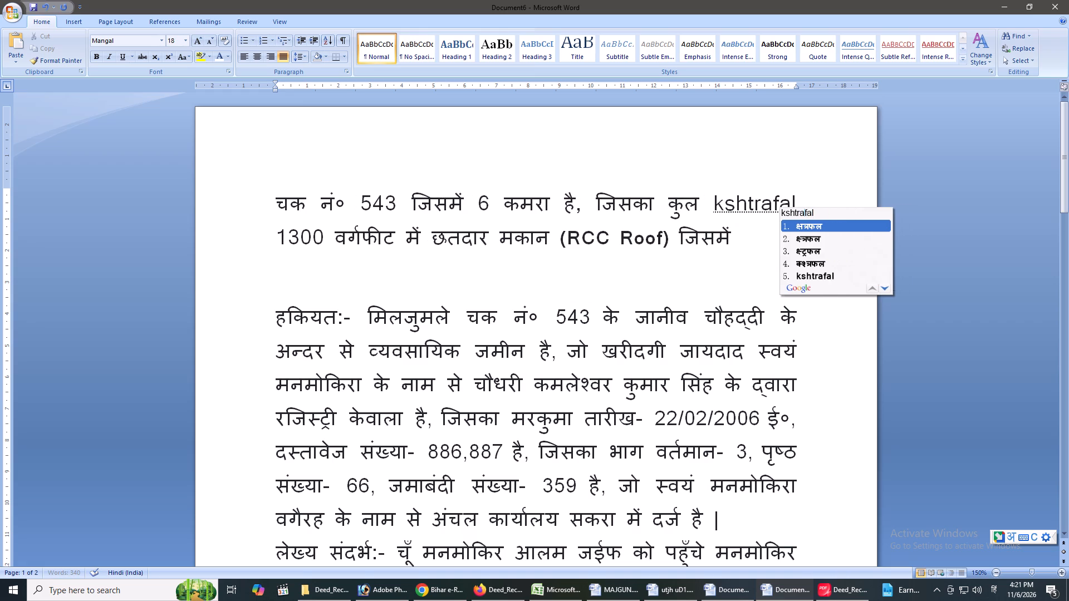
pyautogui.press('Left')
pyautogui.press('Left')
pyautogui.press('Left')
pyautogui.press('e')
pyautogui.press('Return')
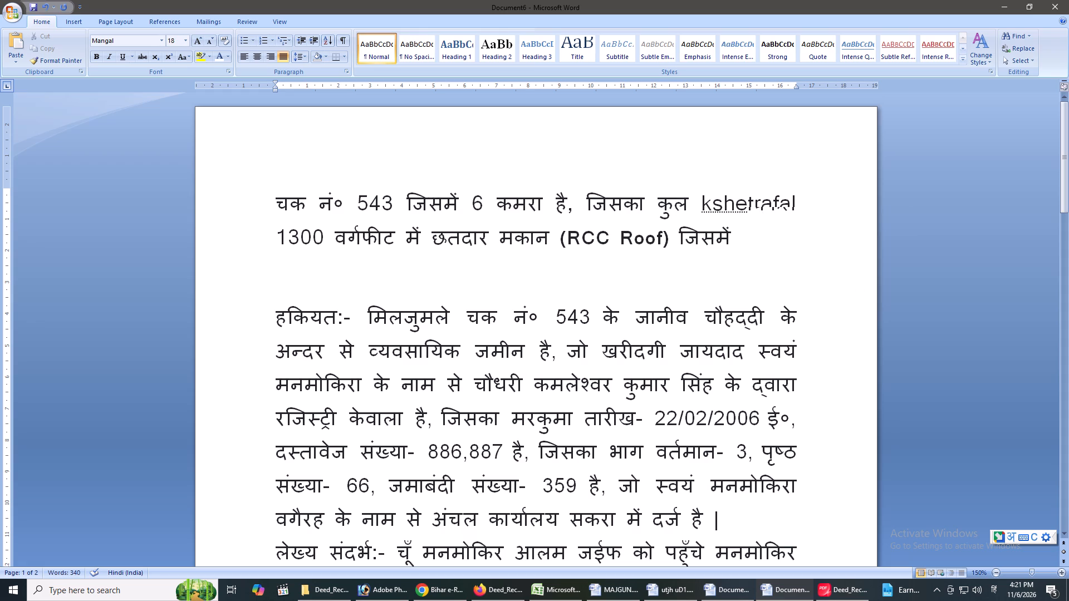
# Move "छतदार मकान (RCC Roof)" from after "1300 वर्गफीट में" to between "6 कमरा" and "है,", with a space following it.
pyautogui.press('Right')
pyautogui.press('Right')
pyautogui.press('Right')
pyautogui.press('Right')
pyautogui.press('Right')
pyautogui.press('Right')
pyautogui.press('Right')
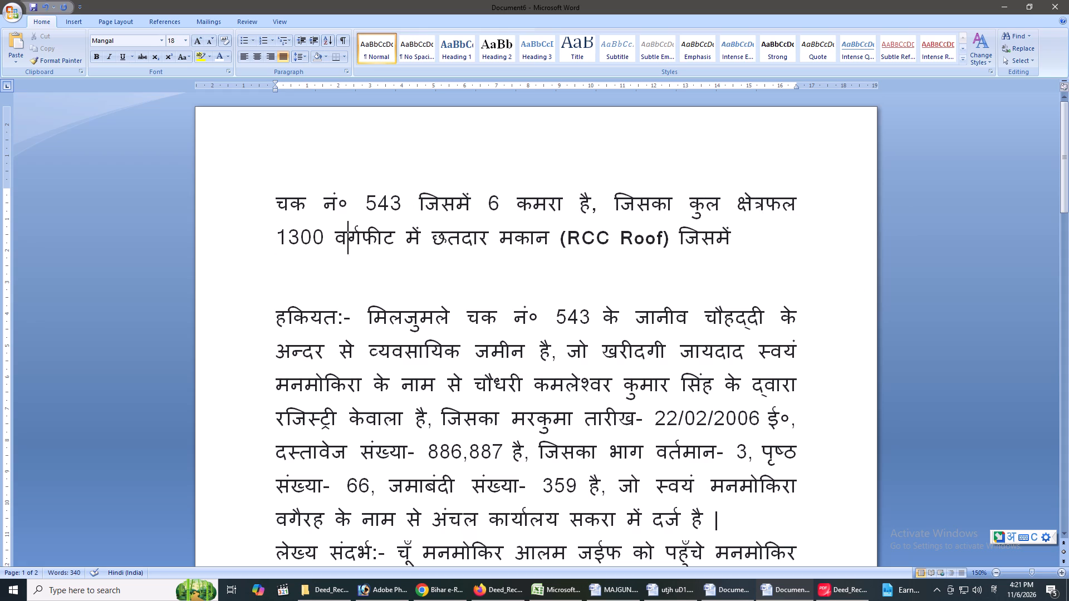
pyautogui.press('Right')
pyautogui.press('Right')
pyautogui.press('Right')
pyautogui.press('Right')
pyautogui.hotkey('shift', 'Right')
pyautogui.hotkey('shift', 'Right')
pyautogui.press('Left')
pyautogui.press('Right')
pyautogui.press('Right')
pyautogui.hotkey('shift', 'Right')
pyautogui.hotkey('shift', 'Right')
pyautogui.hotkey('shift', 'Right')
pyautogui.hotkey('shift', 'Right')
pyautogui.hotkey('shift', 'Right')
pyautogui.hotkey('shift', 'Right')
pyautogui.hotkey('shift', 'Right')
pyautogui.hotkey('shift', 'Right')
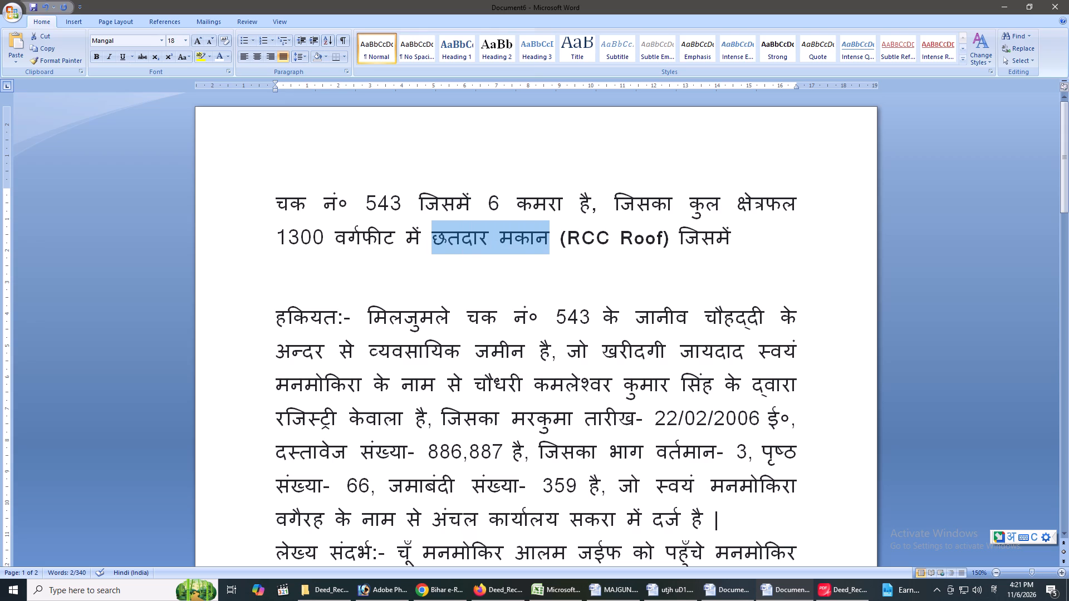
pyautogui.hotkey('shift', 'Right')
pyautogui.hotkey('shift', 'Right')
pyautogui.hotkey('shift', 'Right')
pyautogui.hotkey('shift', 'Right')
pyautogui.hotkey('shift', 'Right')
pyautogui.hotkey('shift', 'Right')
pyautogui.hotkey('shift', 'Right')
pyautogui.hotkey('shift', 'Right')
pyautogui.hotkey('shift', 'Right')
pyautogui.hotkey('shift', 'Right')
pyautogui.hotkey('shift', 'Right')
pyautogui.hotkey('ctrl', 'x')
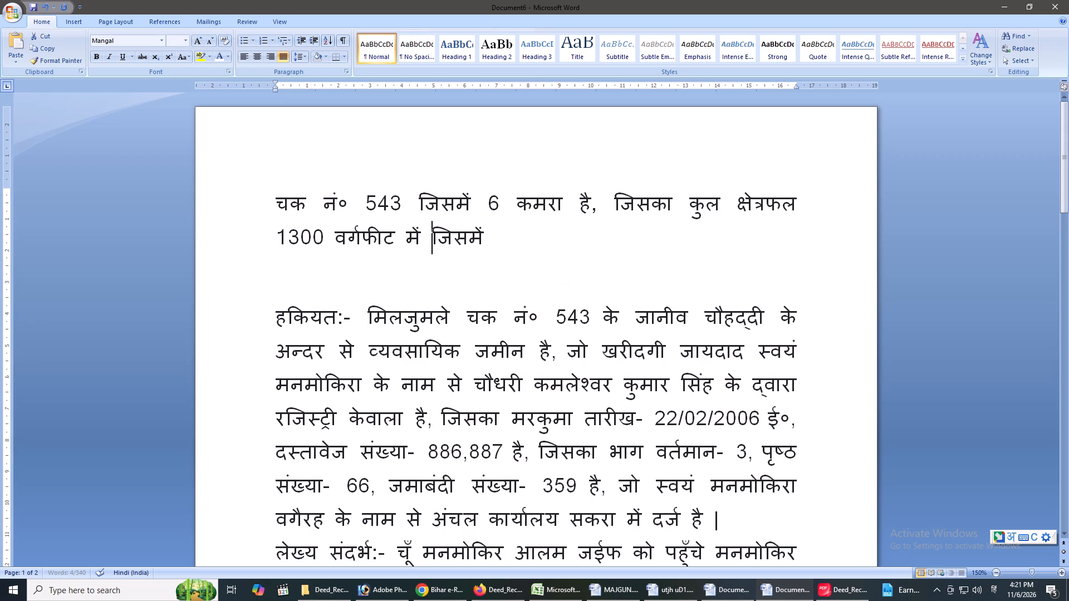
pyautogui.press('Up')
pyautogui.press('Right')
pyautogui.press('Right')
pyautogui.press('Right')
pyautogui.press('Right')
pyautogui.press('Right')
pyautogui.press('Right')
pyautogui.press('Right')
pyautogui.press('Right')
pyautogui.press('Right')
pyautogui.hotkey('ctrl', 'v')
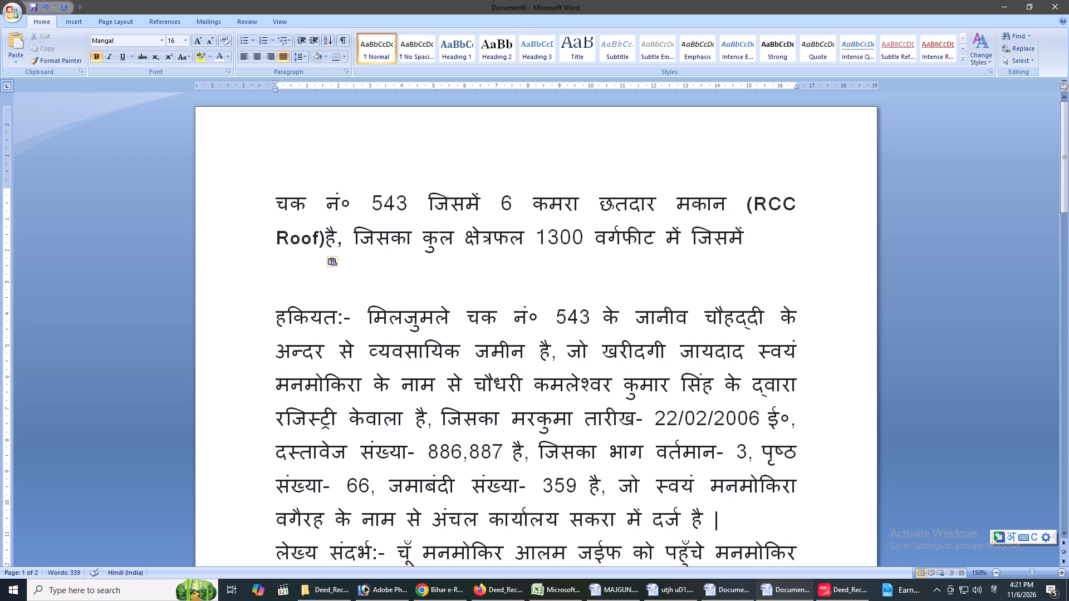
pyautogui.press('space')
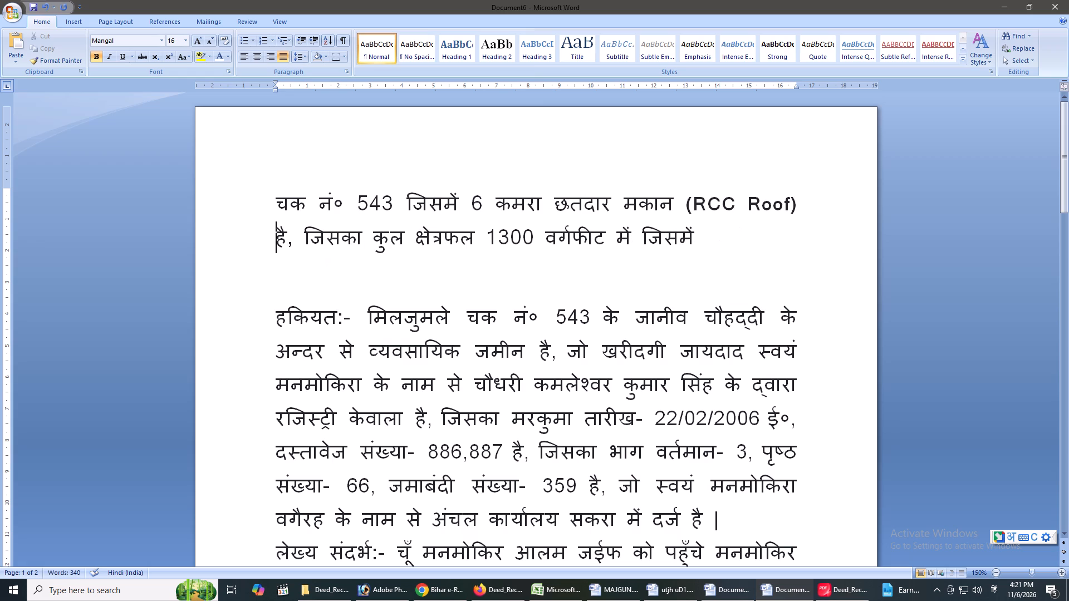
# Move "छतदार" in front of "कमरा" so the first line reads "6 छतदार कमरा मकान".
pyautogui.press('Left')
pyautogui.press('Left')
pyautogui.press('Left')
pyautogui.press('Left')
pyautogui.press('Left')
pyautogui.press('Left')
pyautogui.press('Left')
pyautogui.press('Left')
pyautogui.press('Left')
pyautogui.press('Left')
pyautogui.press('Left')
pyautogui.press('Left')
pyautogui.press('Left')
pyautogui.press('Left')
pyautogui.press('Right')
pyautogui.press('Right')
pyautogui.hotkey('shift', 'Left')
pyautogui.hotkey('shift', 'Left')
pyautogui.hotkey('shift', 'Left')
pyautogui.hotkey('shift', 'Left')
pyautogui.hotkey('shift', 'Left')
pyautogui.hotkey('shift', 'Left')
pyautogui.hotkey('shift', 'Left')
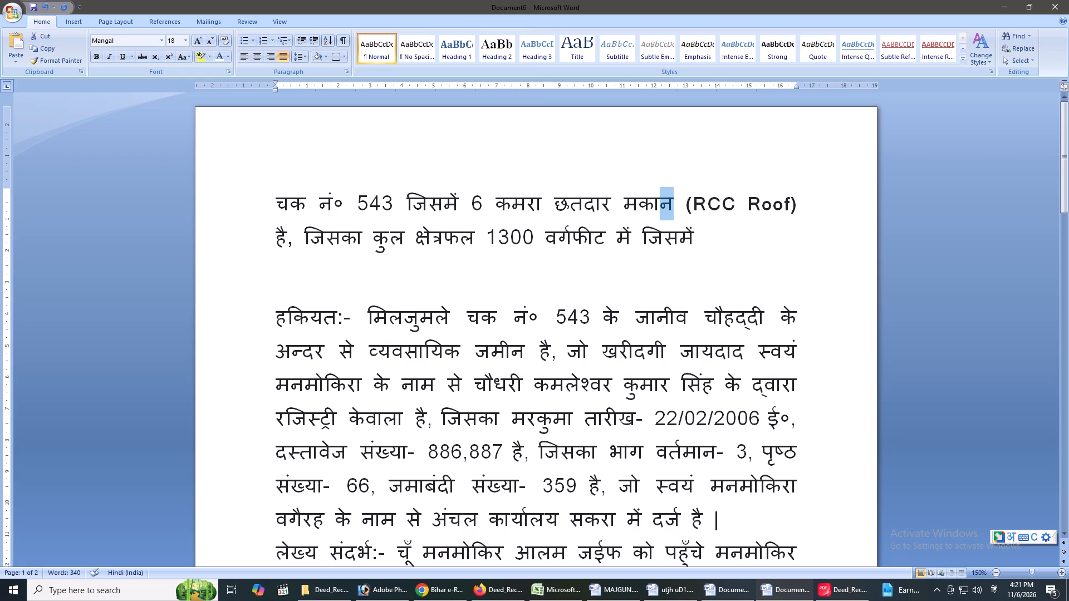
pyautogui.hotkey('shift', 'Left')
pyautogui.press('Left')
pyautogui.hotkey('shift', 'Right')
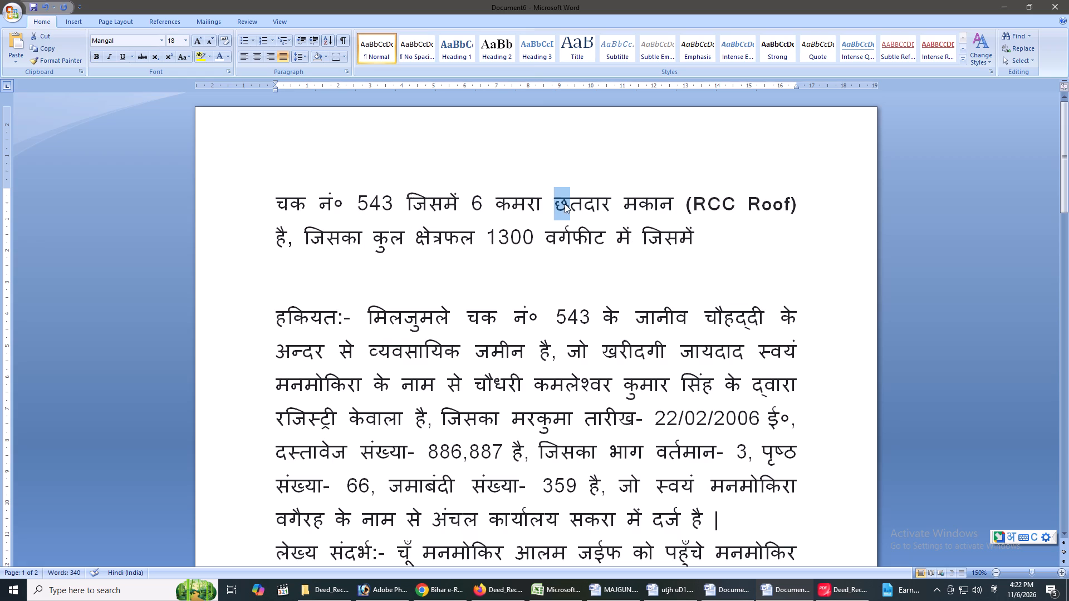
pyautogui.hotkey('shift', 'Right')
pyautogui.hotkey('shift', 'Right')
pyautogui.hotkey('shift', 'Right')
pyautogui.hotkey('ctrl', 'x')
pyautogui.hotkey('ctrl', 'Left')
pyautogui.hotkey('ctrl', 'v')
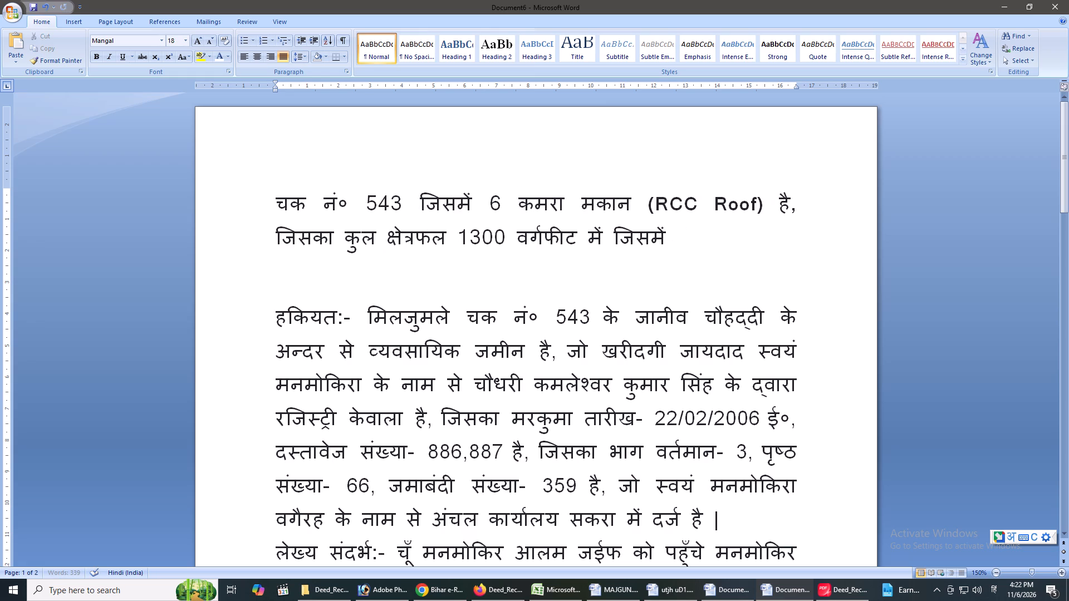
# Delete "मकान" between "कमरा" and "(RCC Roof)", keeping a single space there.
pyautogui.hotkey('shift', 'Right')
pyautogui.press('Right')
pyautogui.press('Right')
pyautogui.press('Right')
pyautogui.press('Right')
pyautogui.hotkey('shift', 'Right')
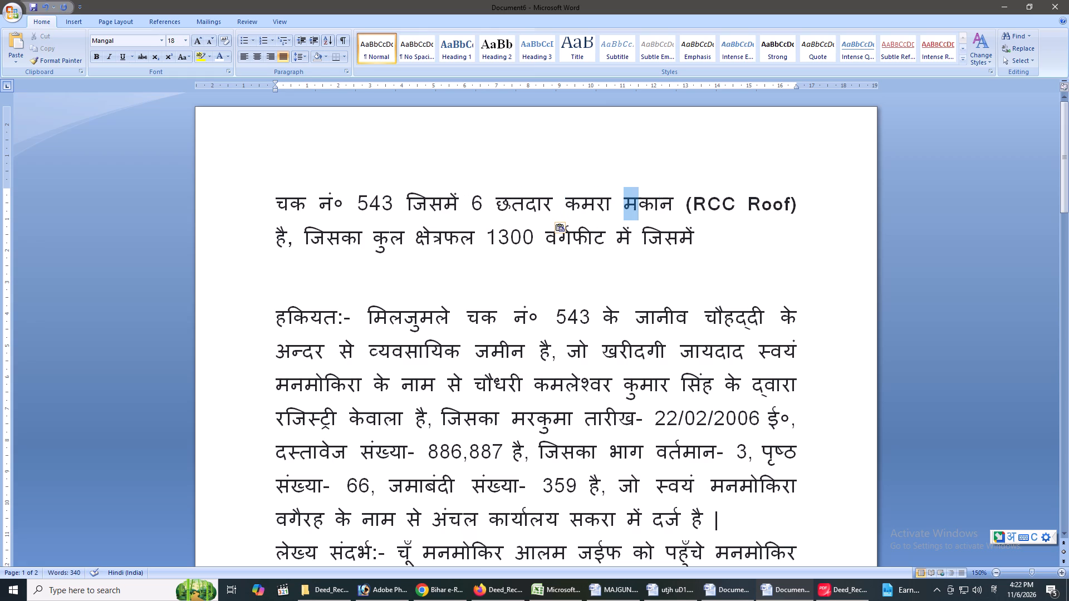
pyautogui.hotkey('shift', 'Right')
pyautogui.hotkey('shift', 'Right')
pyautogui.press('BackSpace')
pyautogui.press('BackSpace')
pyautogui.press('space')
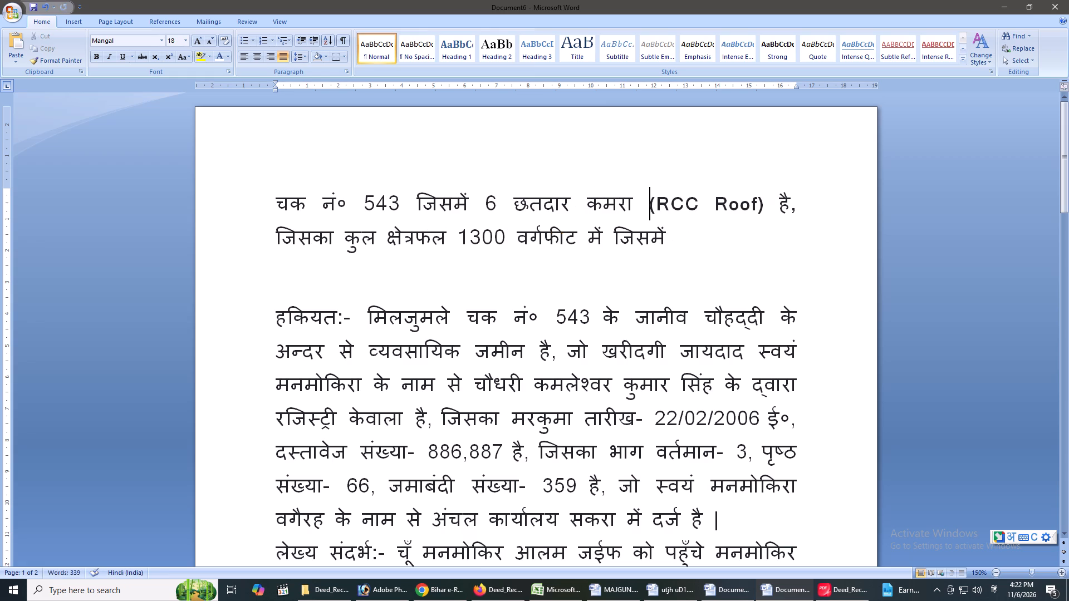
# Move "कमरा" from before "(RCC Roof)" to after it, just before "है,".
pyautogui.press('Left')
pyautogui.hotkey('shift', 'Left')
pyautogui.hotkey('shift', 'Left')
pyautogui.hotkey('shift', 'Left')
pyautogui.hotkey('ctrl', 'x')
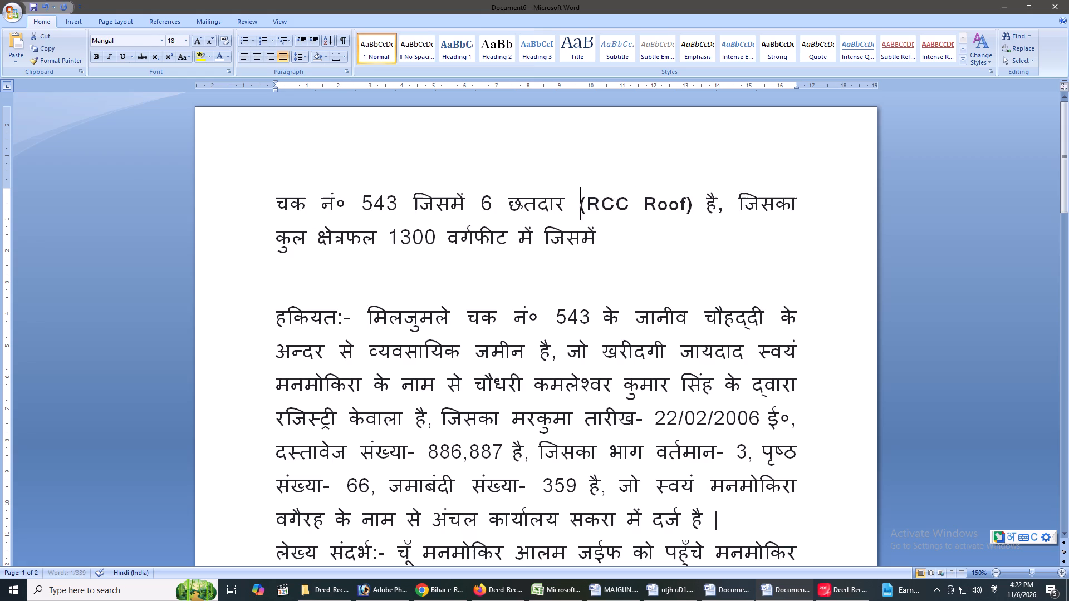
pyautogui.hotkey('ctrl', 'Right')
pyautogui.hotkey('ctrl', 'Right')
pyautogui.hotkey('ctrl', 'Right')
pyautogui.hotkey('ctrl', 'Right')
pyautogui.hotkey('ctrl', 'Right')
pyautogui.hotkey('ctrl', 'Right')
pyautogui.hotkey('ctrl', 'Right')
pyautogui.hotkey('ctrl', 'Right')
pyautogui.press('Right')
pyautogui.press('Right')
pyautogui.hotkey('ctrl', 'Right')
pyautogui.hotkey('ctrl', 'v')
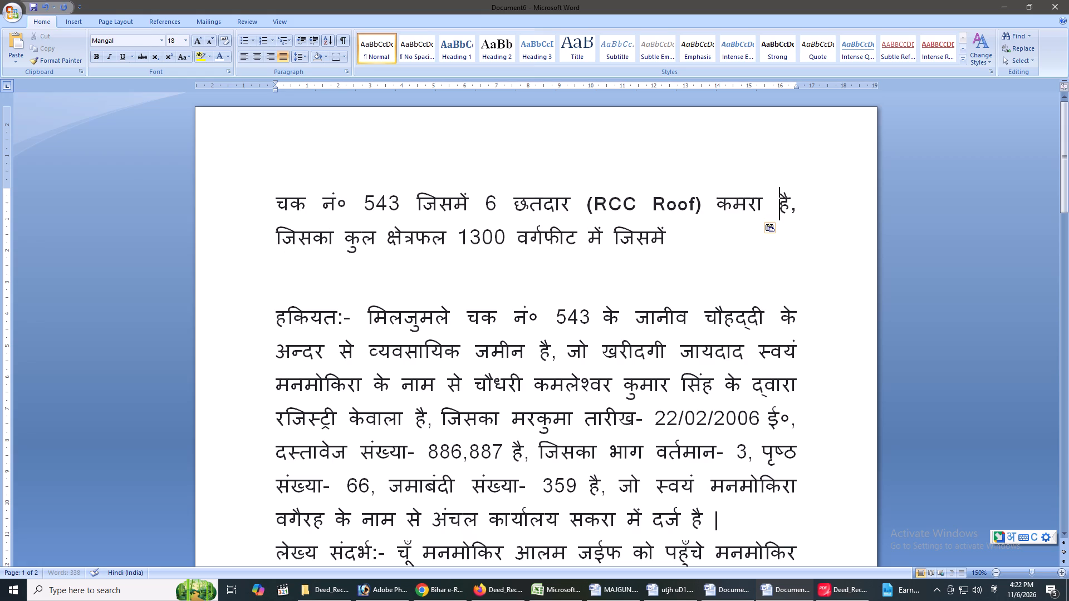
pyautogui.press('Left')
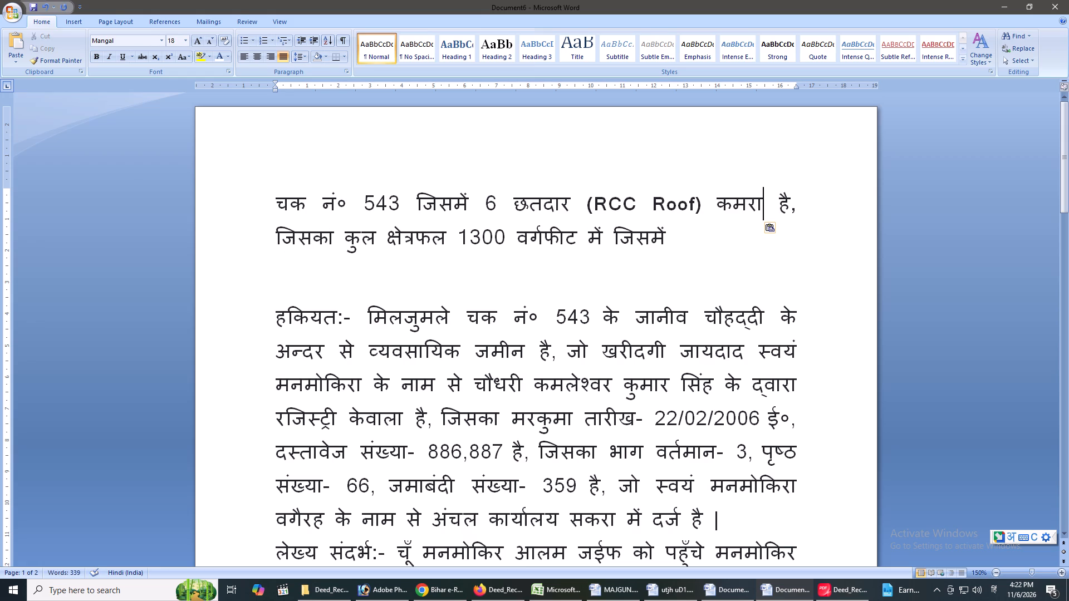
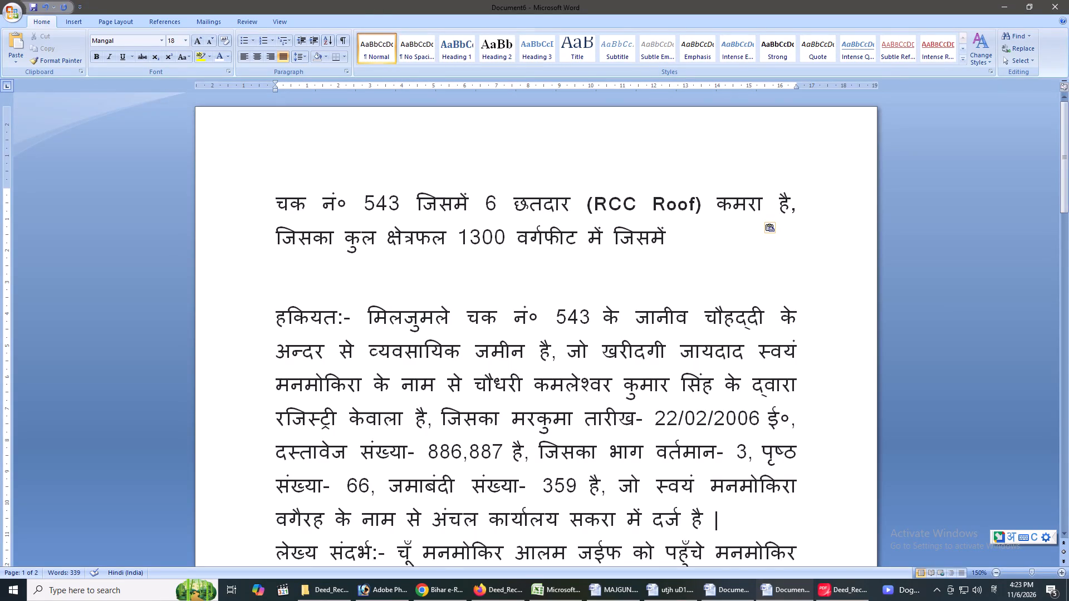
# Delete the "6" before "छतदार" in the first line, keeping a single space there.
pyautogui.click(492, 192)
pyautogui.click(485, 196)
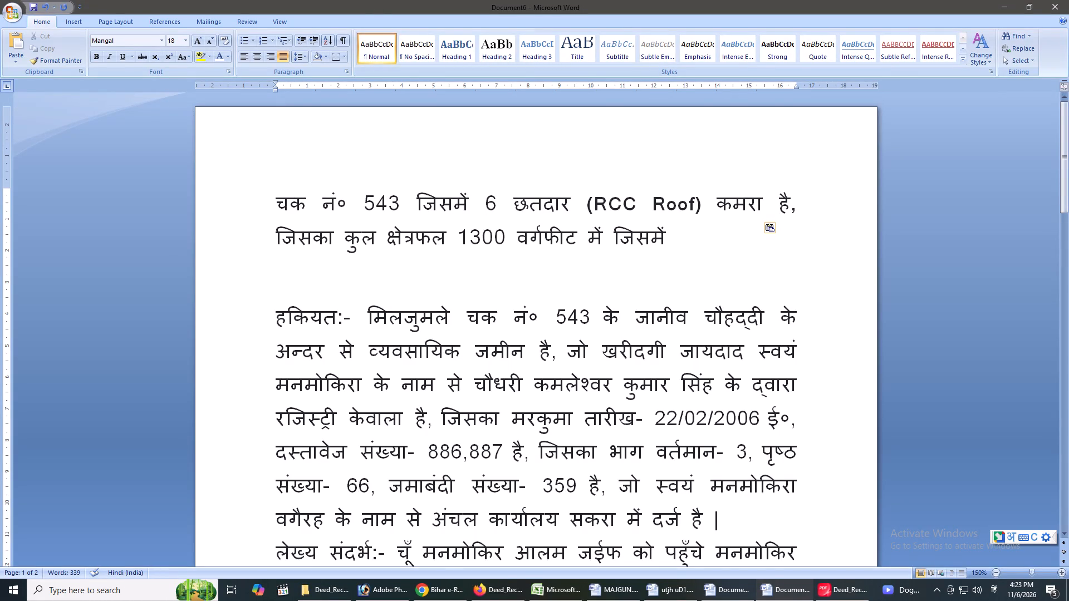
pyautogui.click(491, 213)
pyautogui.press('BackSpace')
pyautogui.press('BackSpace')
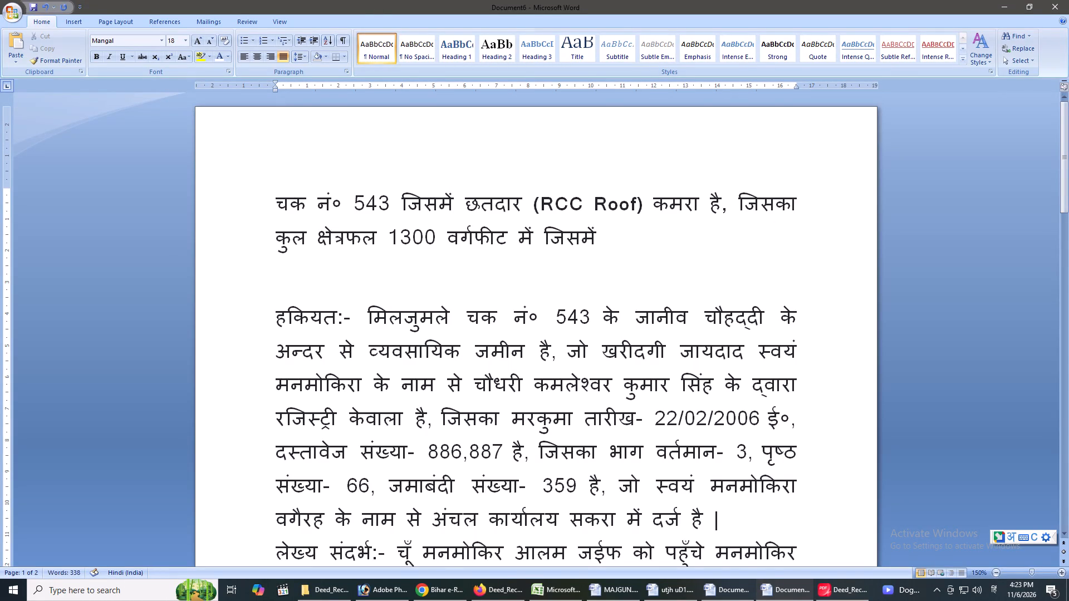
# Insert the Hindi word "मकान" between "छतदार" and "(RCC Roof)".
pyautogui.click(522, 202)
pyautogui.press('space')
pyautogui.write('makan')
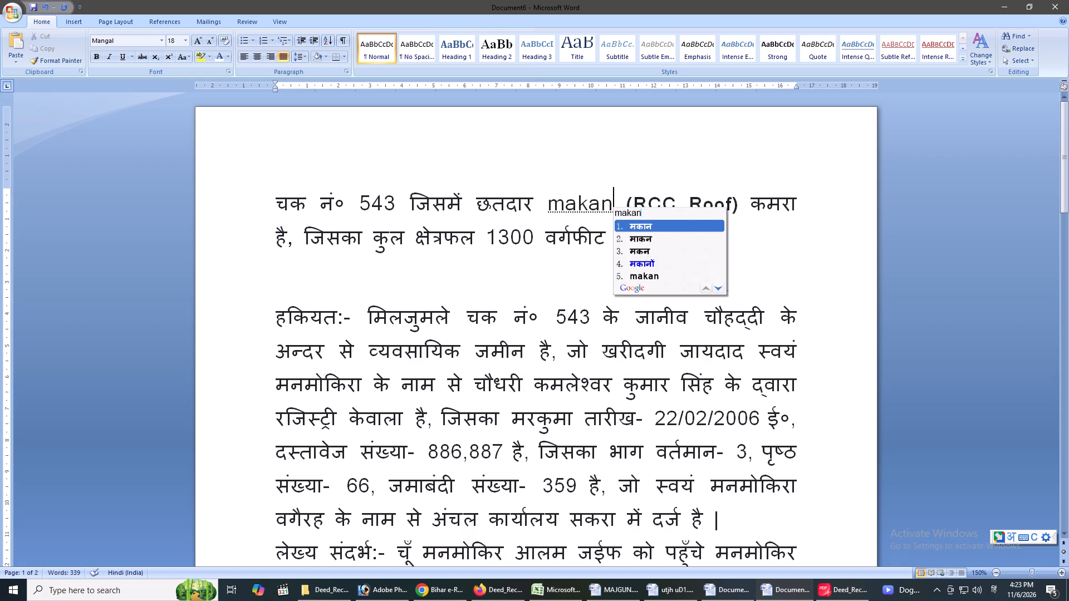
pyautogui.press('Return')
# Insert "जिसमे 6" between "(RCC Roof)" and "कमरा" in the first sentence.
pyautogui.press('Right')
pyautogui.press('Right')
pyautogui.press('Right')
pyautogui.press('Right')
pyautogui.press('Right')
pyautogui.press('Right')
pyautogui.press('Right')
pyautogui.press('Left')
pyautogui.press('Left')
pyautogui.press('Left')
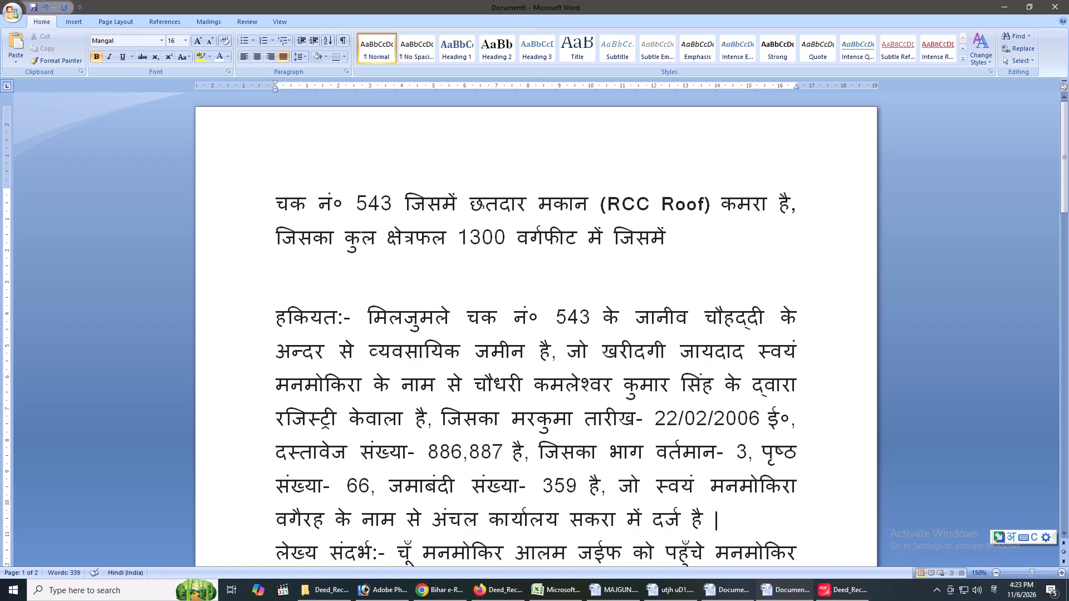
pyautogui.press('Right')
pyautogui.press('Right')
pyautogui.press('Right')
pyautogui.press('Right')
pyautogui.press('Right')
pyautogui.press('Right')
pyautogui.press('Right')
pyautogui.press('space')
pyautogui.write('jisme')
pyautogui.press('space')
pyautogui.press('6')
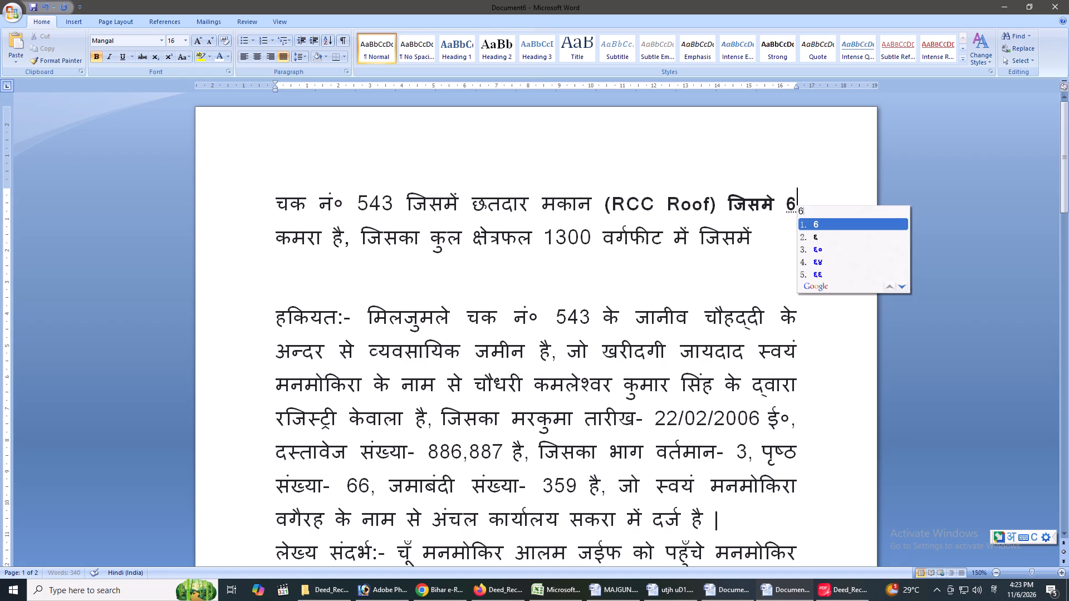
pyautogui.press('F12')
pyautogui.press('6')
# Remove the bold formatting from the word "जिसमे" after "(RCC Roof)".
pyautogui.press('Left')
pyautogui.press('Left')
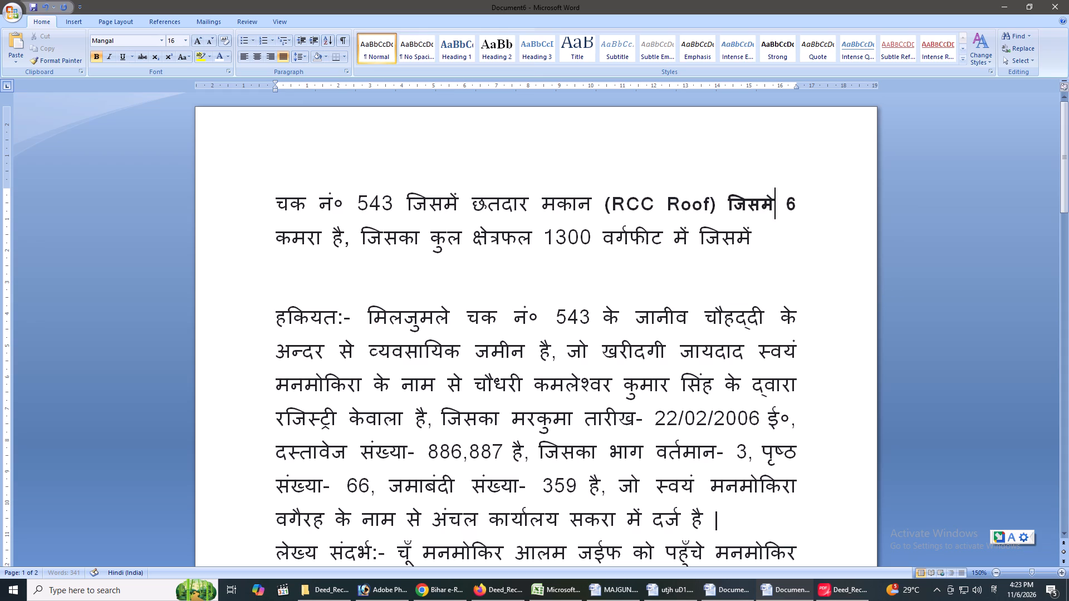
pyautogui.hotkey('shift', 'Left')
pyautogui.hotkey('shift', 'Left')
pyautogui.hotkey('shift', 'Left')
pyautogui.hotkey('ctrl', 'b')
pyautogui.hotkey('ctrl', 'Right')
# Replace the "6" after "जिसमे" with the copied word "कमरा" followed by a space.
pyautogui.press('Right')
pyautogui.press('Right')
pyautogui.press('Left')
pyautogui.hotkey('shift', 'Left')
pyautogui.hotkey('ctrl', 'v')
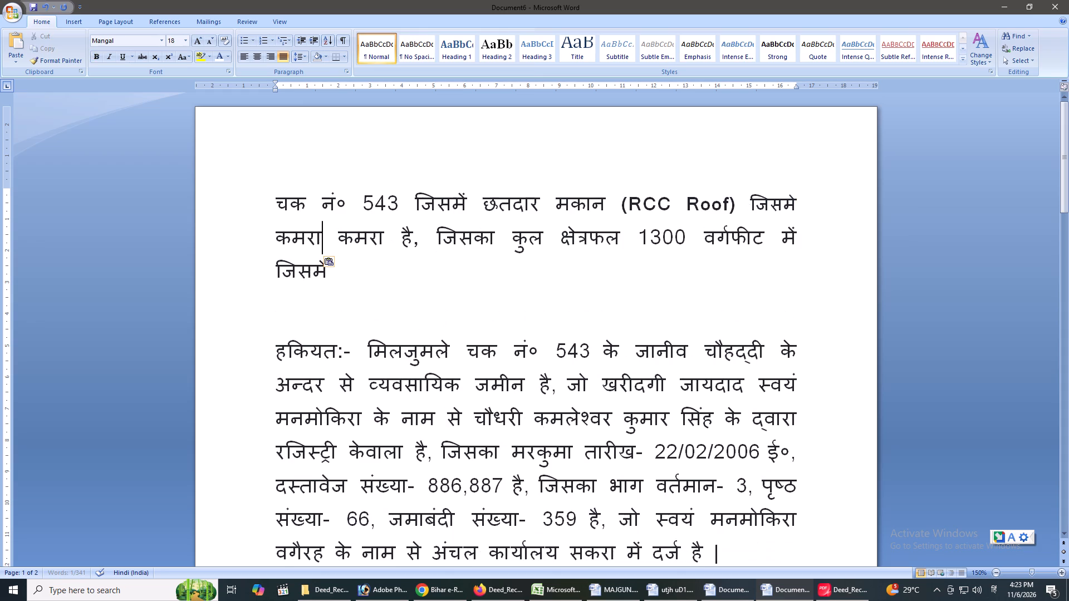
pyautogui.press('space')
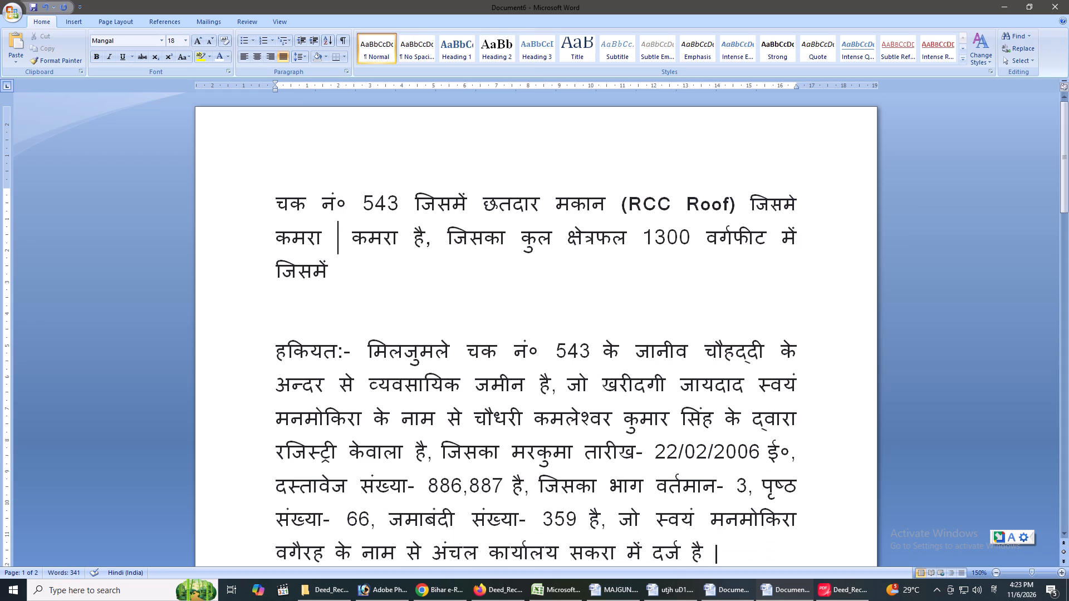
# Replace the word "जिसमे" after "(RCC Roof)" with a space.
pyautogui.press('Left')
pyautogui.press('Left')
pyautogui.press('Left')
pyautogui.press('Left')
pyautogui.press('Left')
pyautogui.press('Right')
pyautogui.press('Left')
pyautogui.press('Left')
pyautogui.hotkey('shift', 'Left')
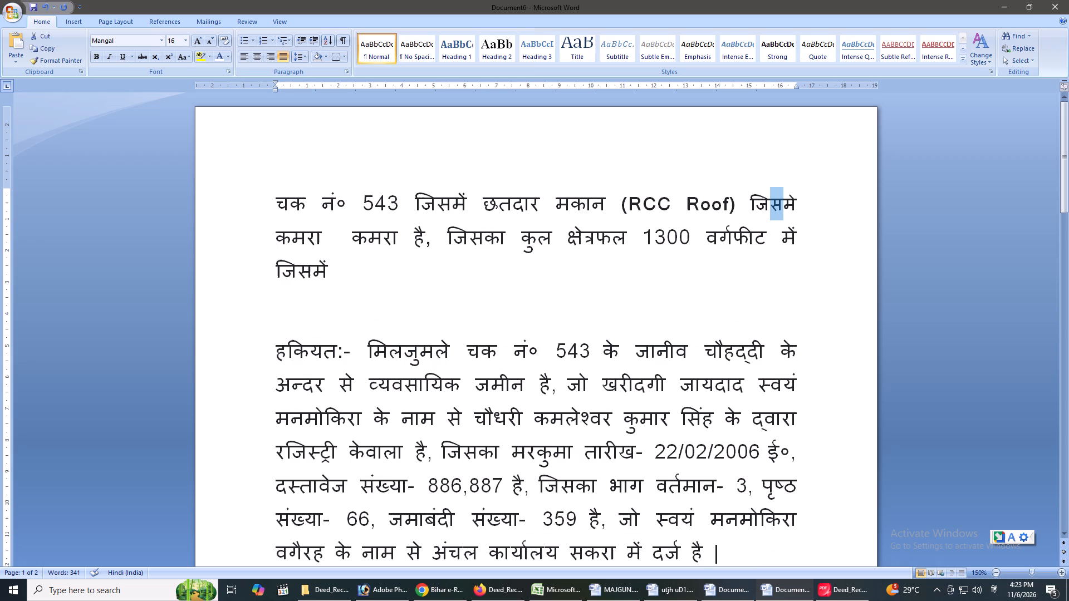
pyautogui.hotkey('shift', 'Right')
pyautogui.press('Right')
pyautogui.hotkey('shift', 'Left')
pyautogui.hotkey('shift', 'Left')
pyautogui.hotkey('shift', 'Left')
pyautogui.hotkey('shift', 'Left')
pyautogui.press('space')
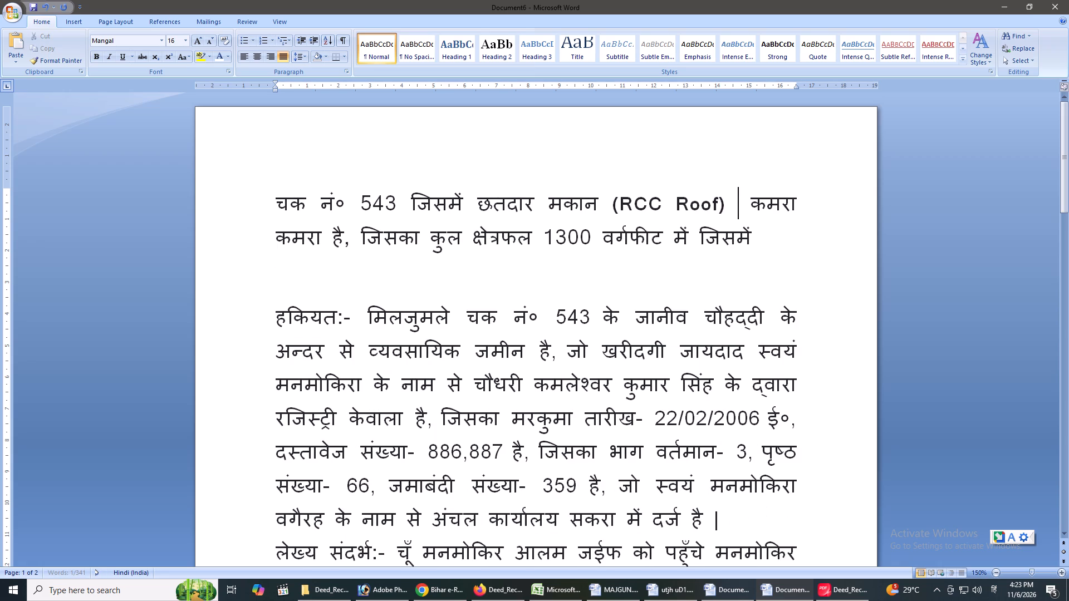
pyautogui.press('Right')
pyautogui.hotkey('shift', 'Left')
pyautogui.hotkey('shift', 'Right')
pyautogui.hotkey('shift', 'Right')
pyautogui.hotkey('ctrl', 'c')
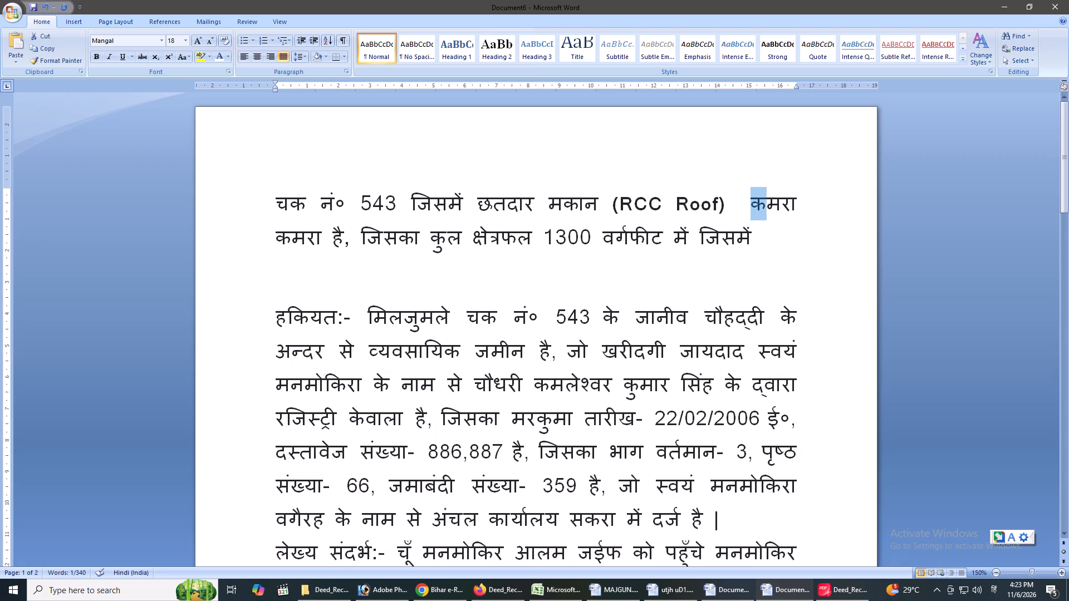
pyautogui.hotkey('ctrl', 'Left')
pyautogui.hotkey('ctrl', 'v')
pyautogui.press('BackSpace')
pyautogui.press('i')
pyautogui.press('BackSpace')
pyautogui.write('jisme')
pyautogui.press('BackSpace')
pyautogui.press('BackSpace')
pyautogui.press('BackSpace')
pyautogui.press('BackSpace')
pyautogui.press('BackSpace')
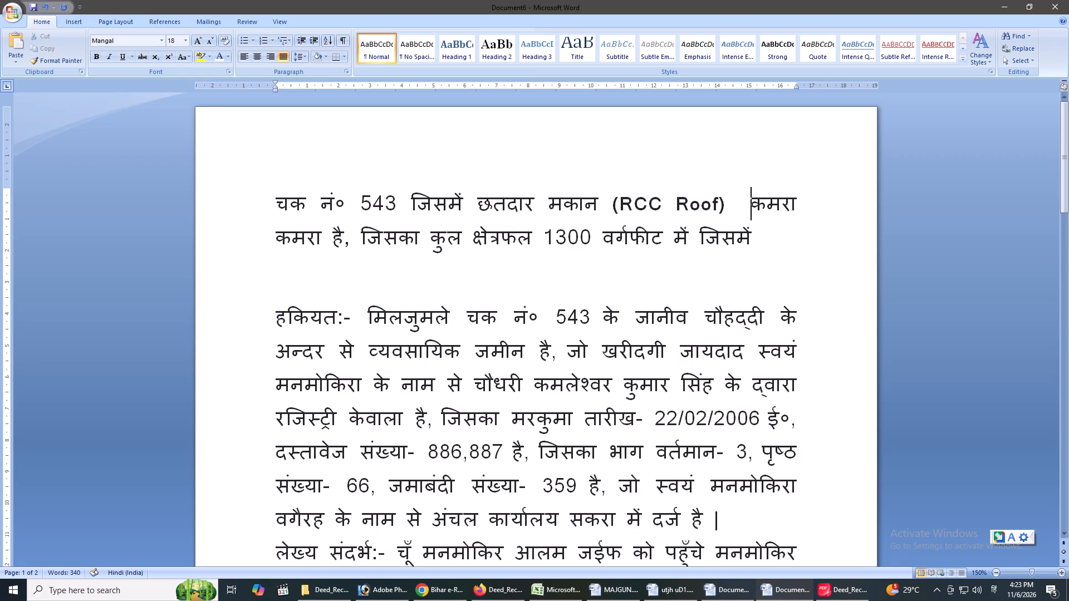
# Insert "जिसमे 6" and a space in regular weight between "(RCC Roof)" and the first "कमरा".
pyautogui.press('F12')
pyautogui.write('jisme 6')
pyautogui.press('F12')
pyautogui.write('6')
pyautogui.press('space')
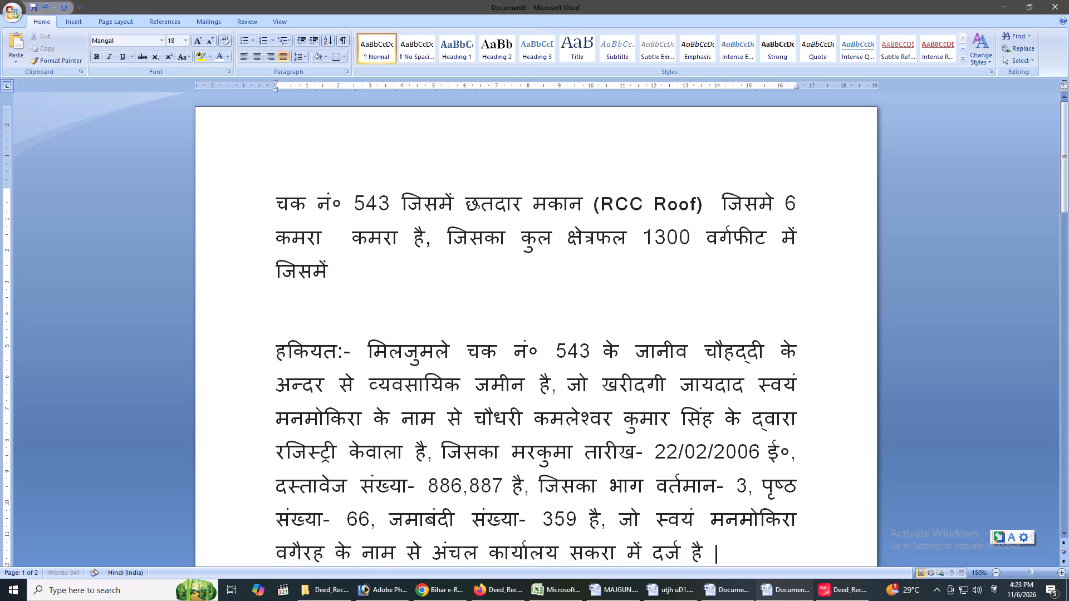
# Replace the first "कमरा" after "जिसमे 6" with the Hindi words "कमरे है".
pyautogui.hotkey('shift', 'Right')
pyautogui.hotkey('shift', 'Right')
pyautogui.hotkey('shift', 'Right')
pyautogui.write('kam')
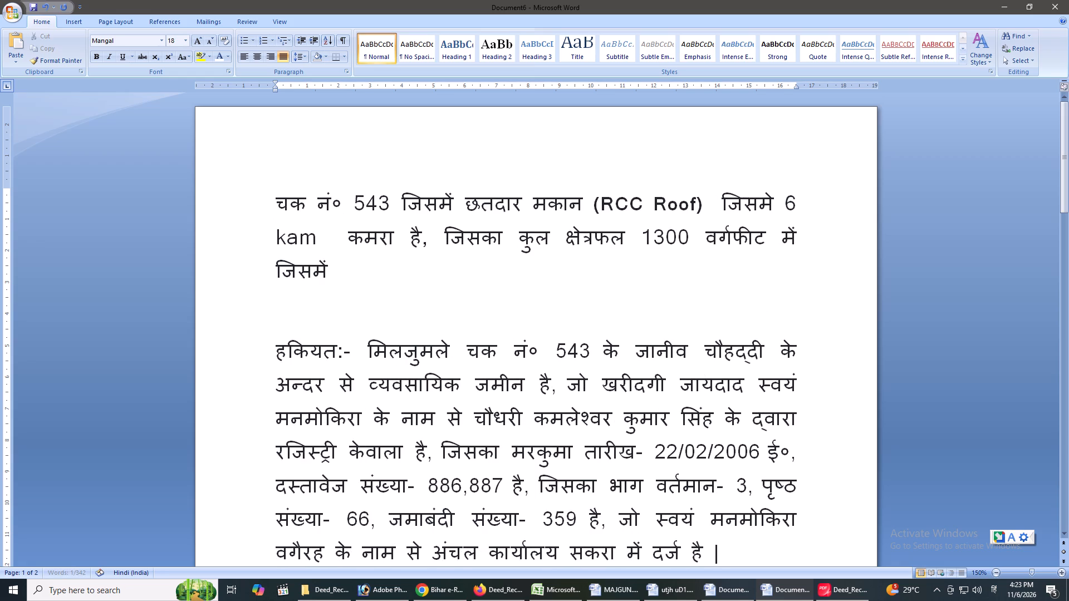
pyautogui.press('BackSpace')
pyautogui.press('BackSpace')
pyautogui.press('BackSpace')
pyautogui.press('F12')
pyautogui.write('kamre hai')
pyautogui.press('Return')
# Delete the leftover duplicate "कमरा है" so that "कमरे है" runs directly into the comma.
pyautogui.hotkey('shift', 'Right')
pyautogui.hotkey('shift', 'Right')
pyautogui.hotkey('shift', 'Right')
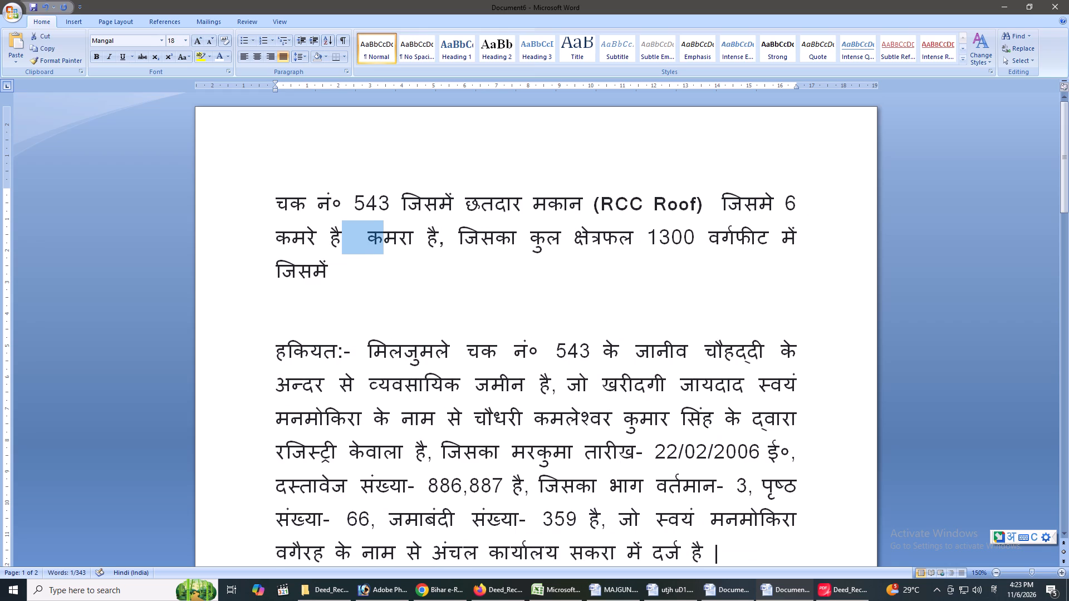
pyautogui.hotkey('shift', 'Right')
pyautogui.hotkey('shift', 'Right')
pyautogui.hotkey('shift', 'Right')
pyautogui.hotkey('shift', 'Right')
pyautogui.press('BackSpace')
pyautogui.press('Right')
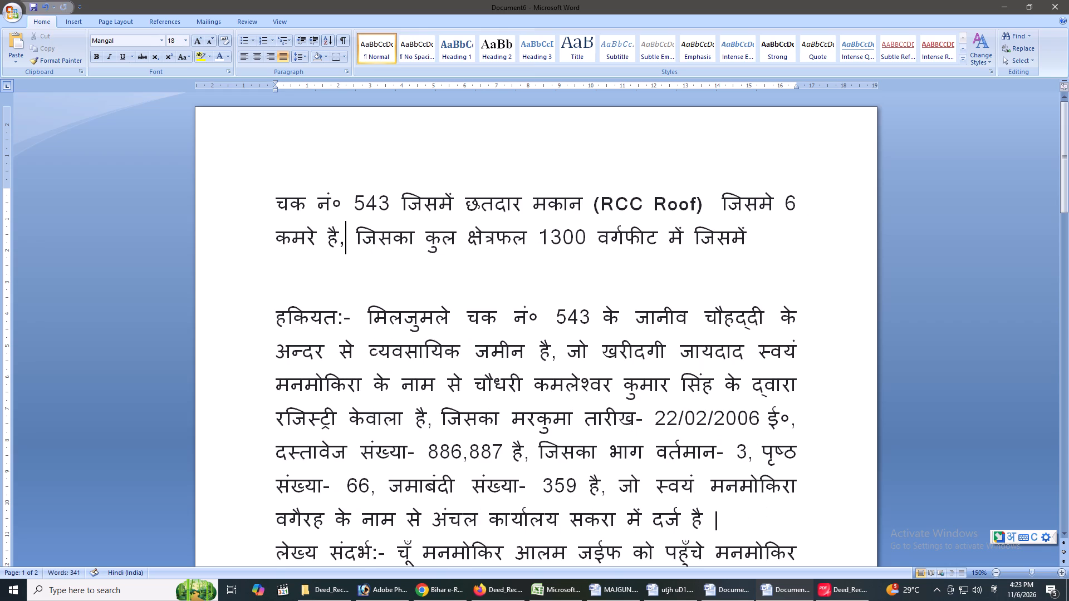
# Insert "(6 Rooms)" followed by a space between "कमरे" and "है".
pyautogui.press('Right')
pyautogui.press('Left')
pyautogui.press('Right')
pyautogui.press('Left')
pyautogui.press('Left')
pyautogui.press('Left')
pyautogui.press('Left')
pyautogui.press('Right')
pyautogui.press('Left')
pyautogui.press('Right')
pyautogui.hotkey('shift', ')')
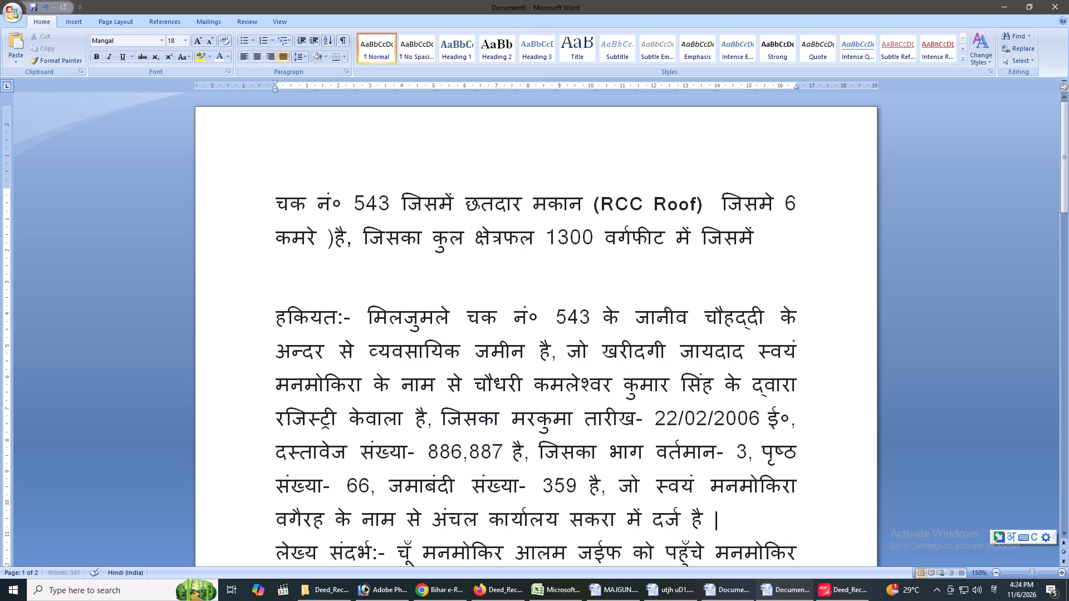
pyautogui.hotkey('shift', 'BackSpace')
pyautogui.write('()')
pyautogui.press('Left')
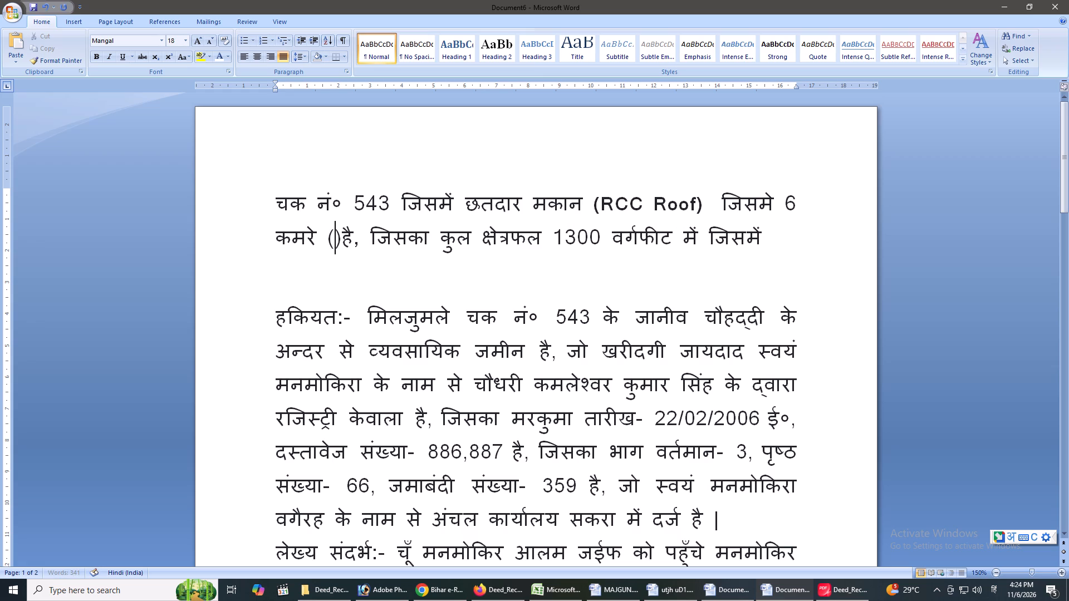
pyautogui.write('6')
pyautogui.press('space')
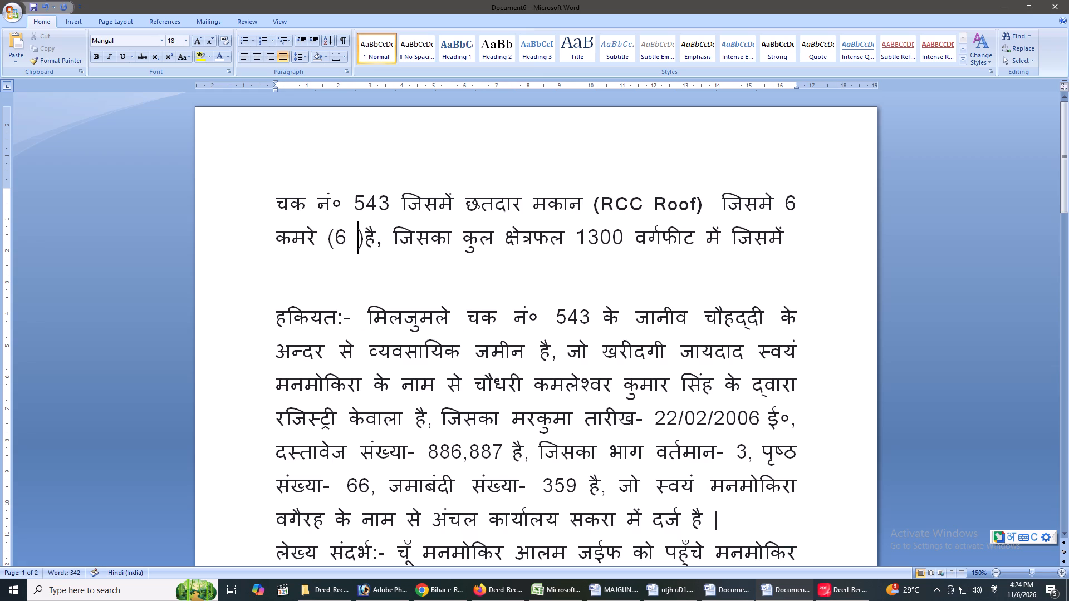
pyautogui.write('Roo')
pyautogui.press('F12')
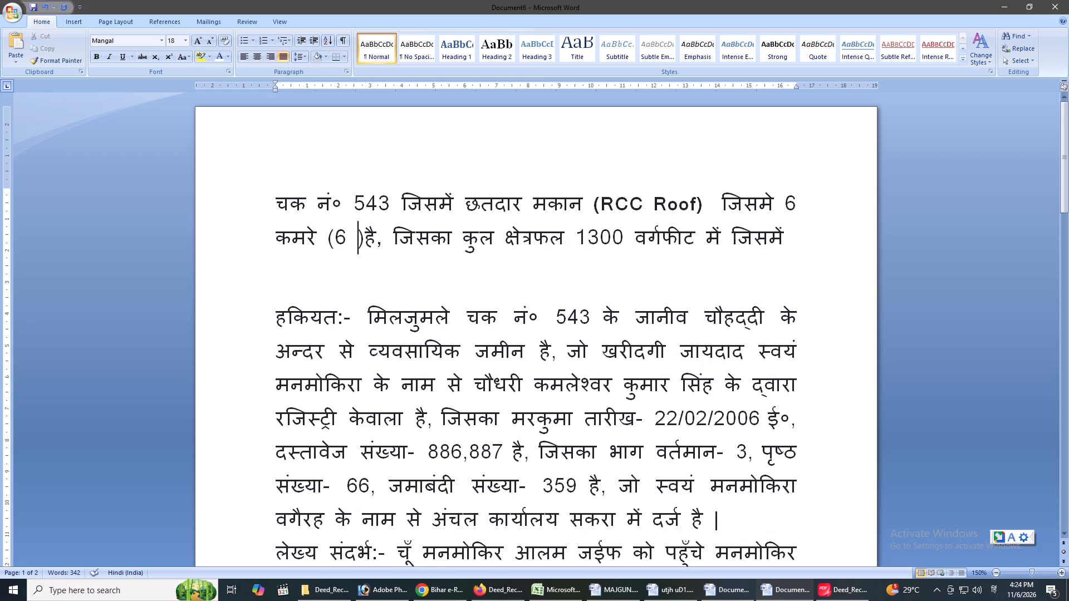
pyautogui.write('Rooms')
pyautogui.press('Right')
pyautogui.press('space')
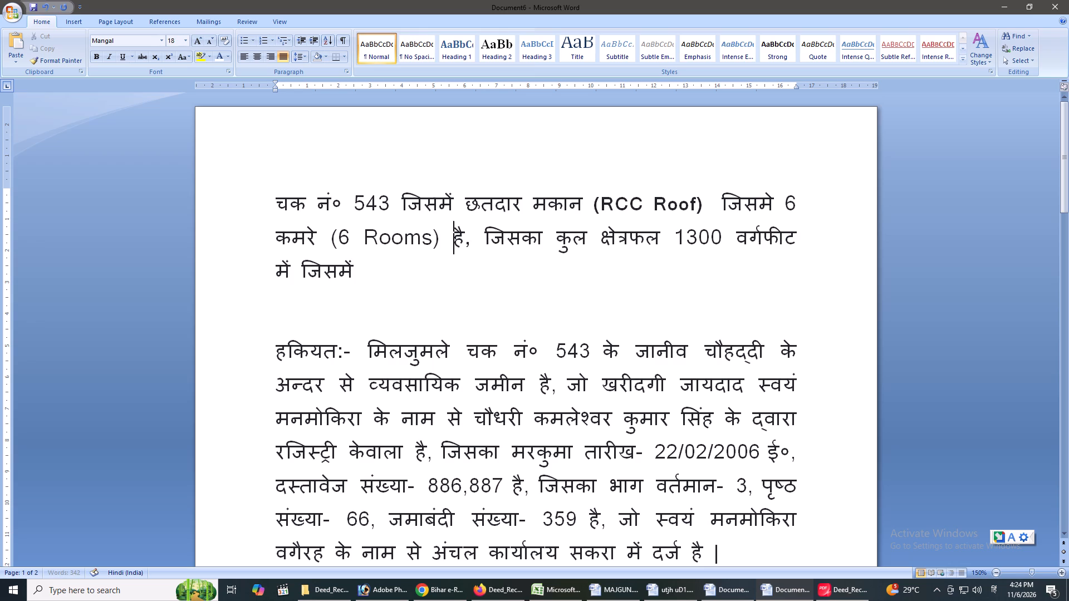
# Replace the trailing "में जिसमें" after "1300 वर्गफीट" in the first paragraph with "है, जिसका कुल कीमत- ".
pyautogui.press('Right')
pyautogui.press('Left')
pyautogui.press('Right')
pyautogui.press('Right')
pyautogui.press('Right')
pyautogui.press('Right')
pyautogui.press('Right')
pyautogui.press('Left')
pyautogui.press('Right')
pyautogui.press('Right')
pyautogui.press('Right')
pyautogui.press('Right')
pyautogui.press('Right')
pyautogui.press('Right')
pyautogui.press('Right')
pyautogui.press('Right')
pyautogui.press('Right')
pyautogui.press('Right')
pyautogui.press('Right')
pyautogui.press('Right')
pyautogui.press('Right')
pyautogui.press('Right')
pyautogui.press('Right')
pyautogui.press('Right')
pyautogui.press('Right')
pyautogui.press('Right')
pyautogui.press('Right')
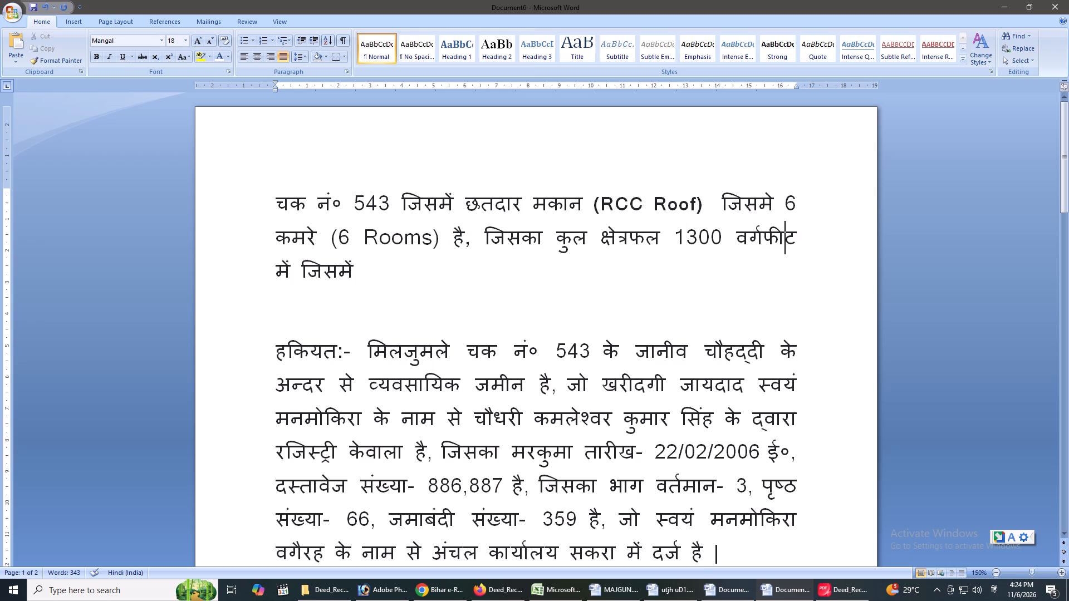
pyautogui.press('Right')
pyautogui.press('Right')
pyautogui.hotkey('shift', 'Left')
pyautogui.hotkey('shift', 'Right')
pyautogui.hotkey('shift', 'Right')
pyautogui.hotkey('shift', 'Right')
pyautogui.hotkey('shift', 'Right')
pyautogui.hotkey('shift', 'Right')
pyautogui.hotkey('shift', 'Right')
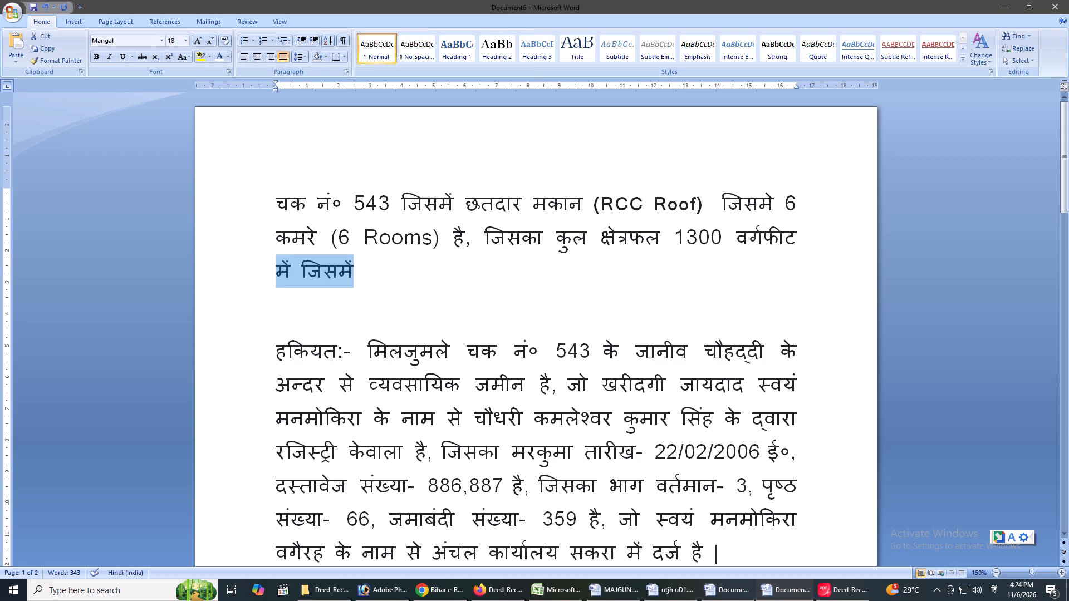
pyautogui.write('hai')
pyautogui.press('BackSpace')
pyautogui.press('BackSpace')
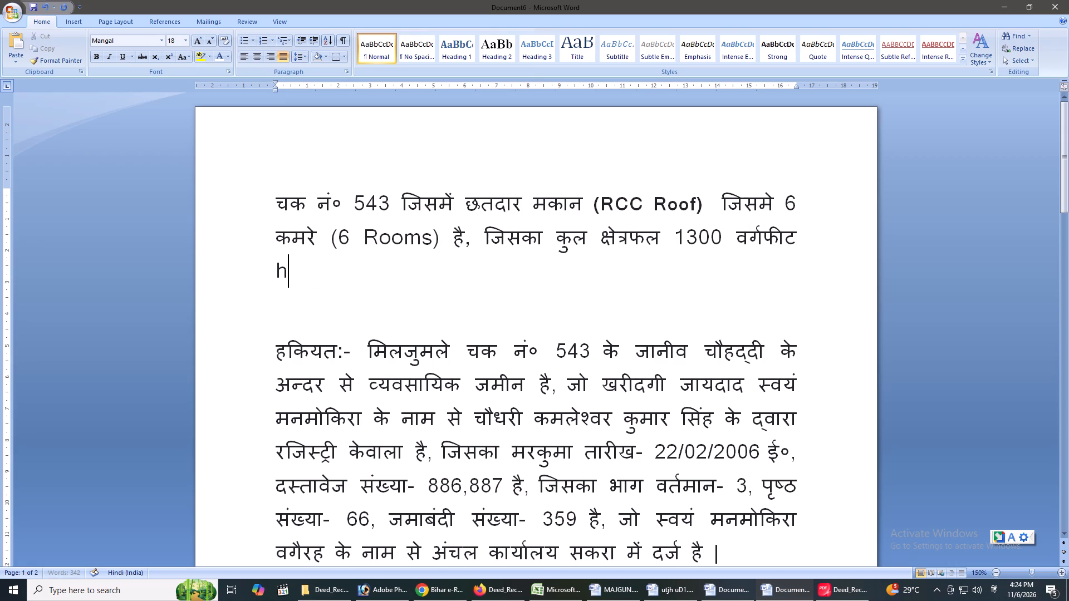
pyautogui.press('BackSpace')
pyautogui.press('F12')
pyautogui.write('hai, jiska m')
pyautogui.press('BackSpace')
pyautogui.write('kl')
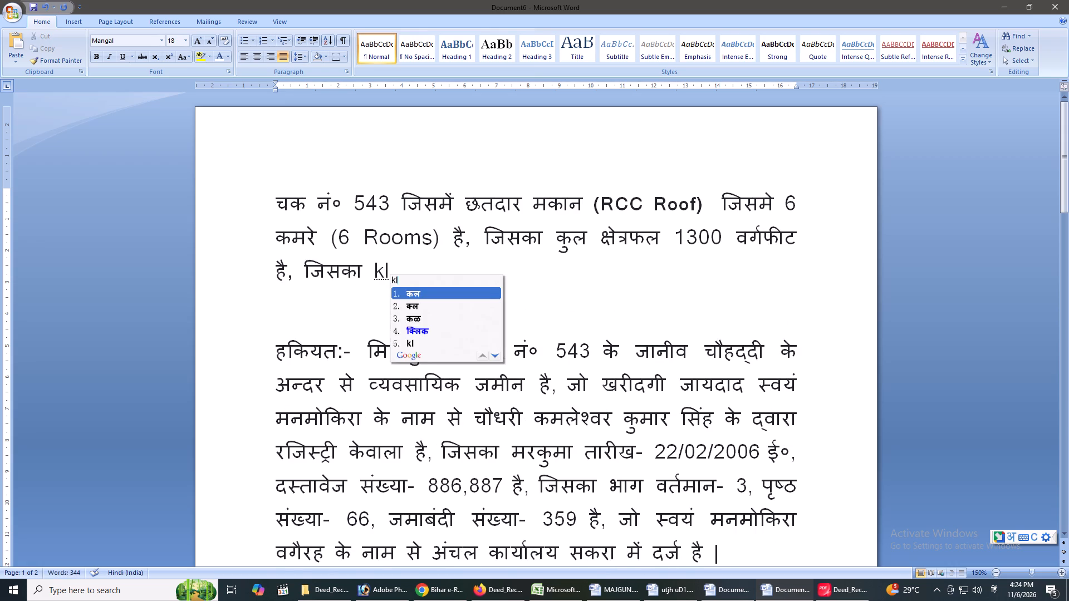
pyautogui.press('BackSpace')
pyautogui.write('ul kit')
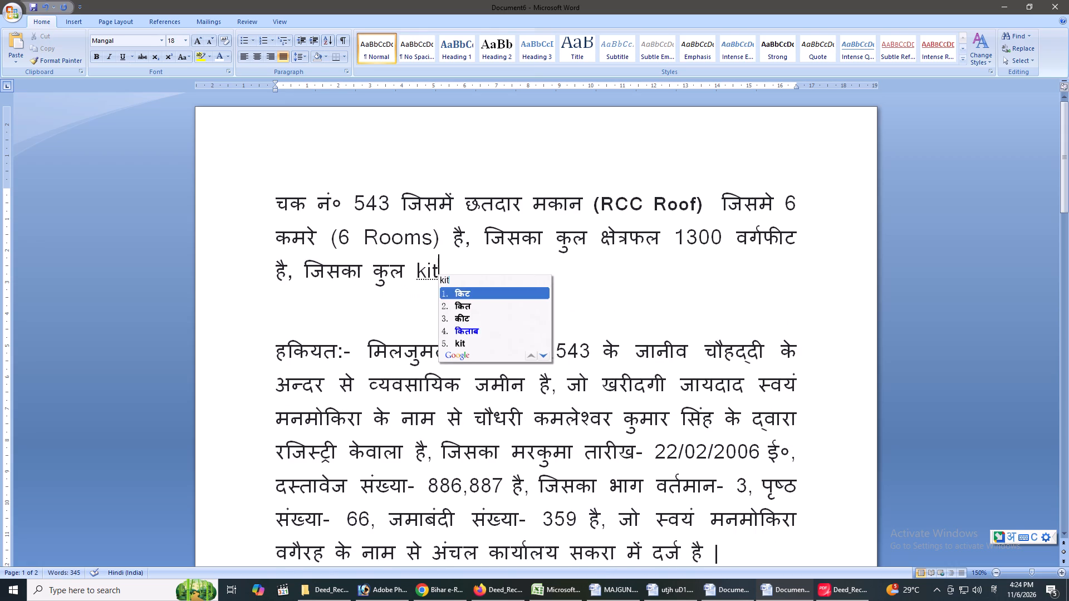
pyautogui.press('BackSpace')
pyautogui.write('mat')
pyautogui.write('-')
pyautogui.press('space')
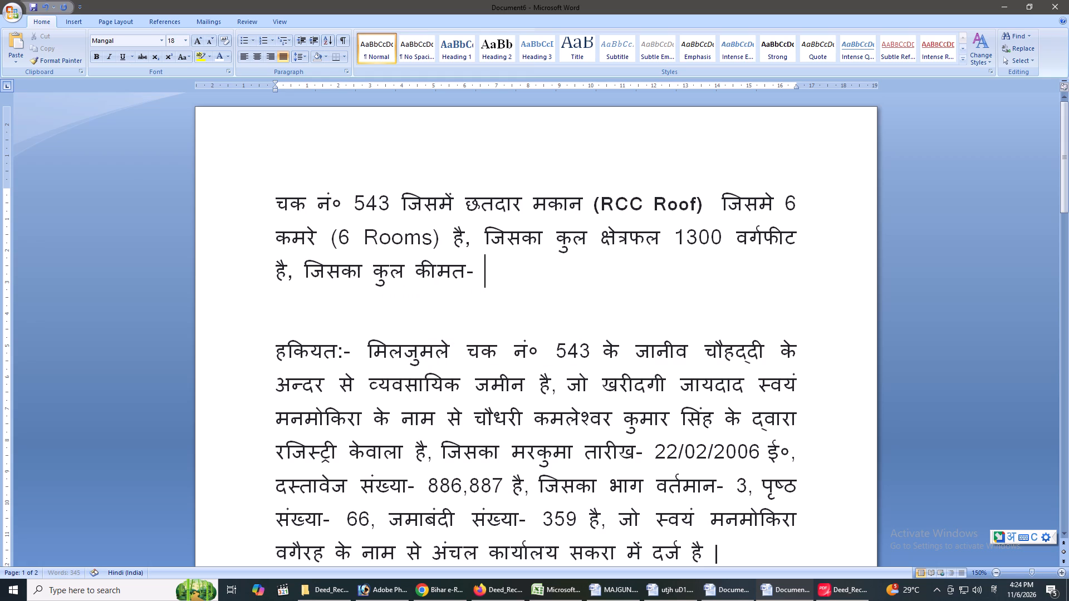
# Enter the house valuation "1300 2600= 33,80,000/-" in English digits after "जिसका कुल कीमत-", followed by a space.
pyautogui.press('F12')
pyautogui.write('1300')
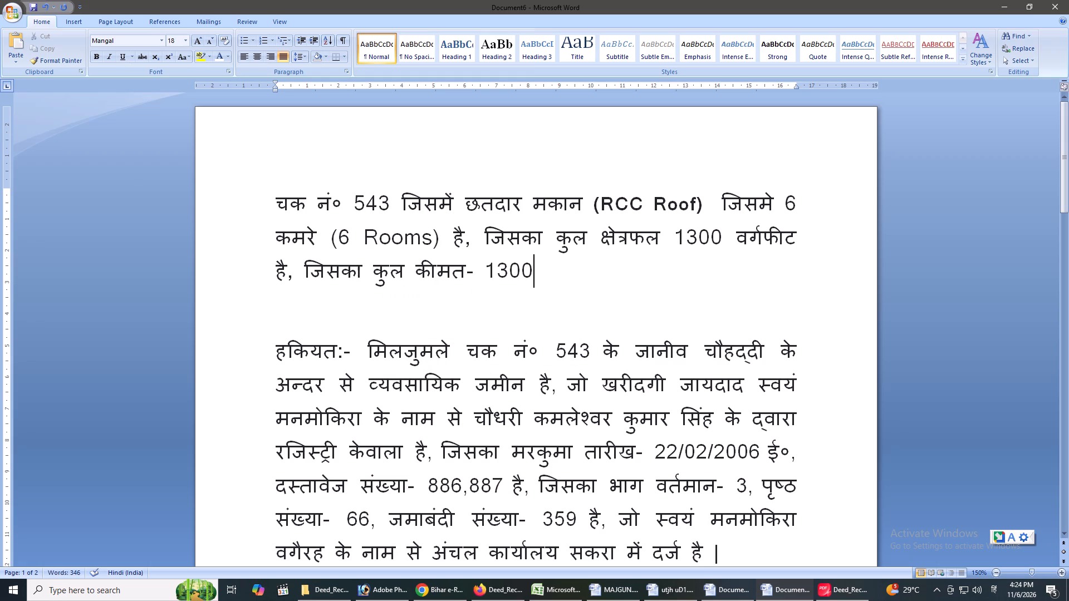
pyautogui.write('*')
pyautogui.press('space')
pyautogui.press('BackSpace')
pyautogui.press('BackSpace')
pyautogui.press('space')
pyautogui.write('2600')
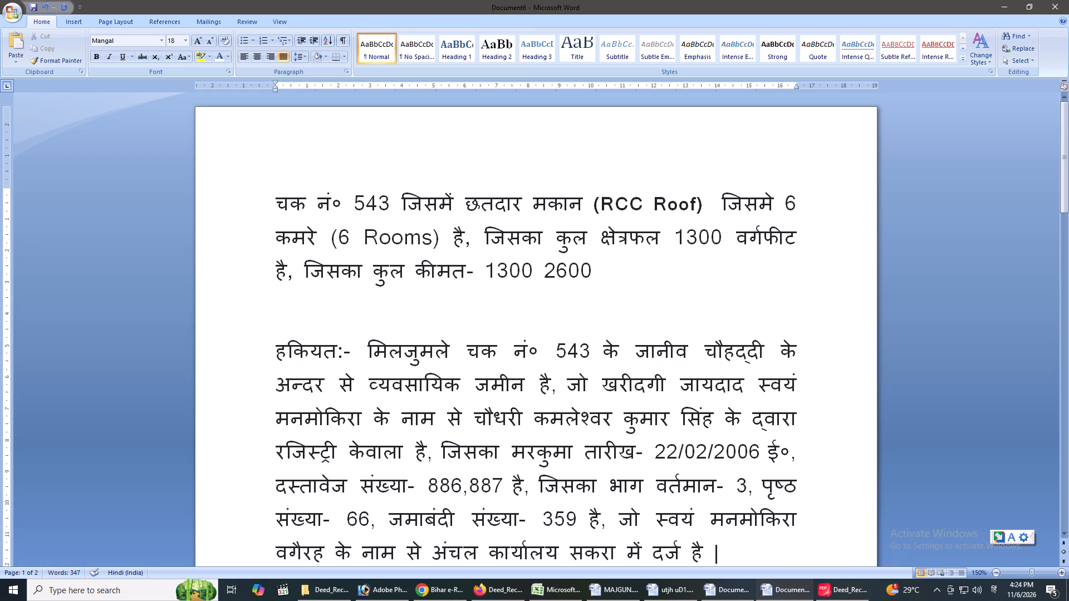
pyautogui.write('=')
pyautogui.press('space')
pyautogui.write('33')
pyautogui.write(',8')
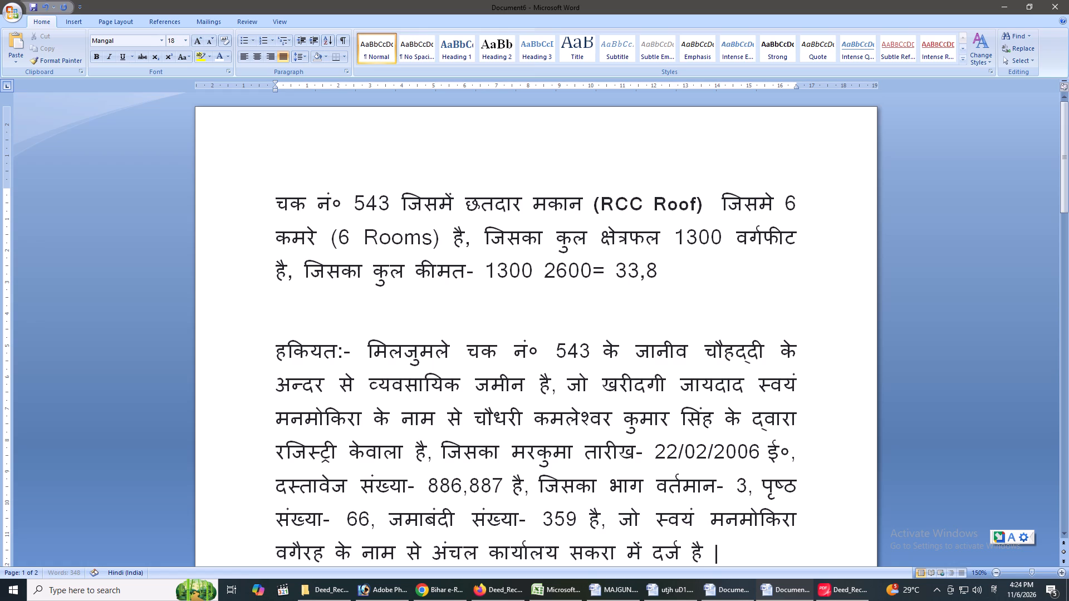
pyautogui.write('0,000')
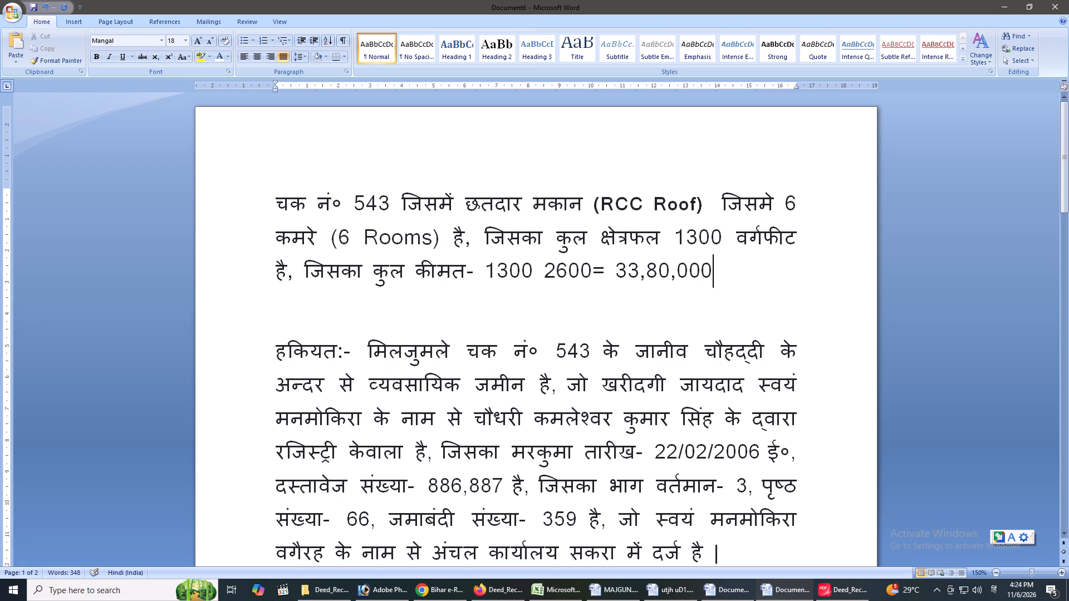
pyautogui.write('/-')
pyautogui.press('space')
# Add the Hindi words "रुपया होता है," after "33,80,000/-", followed by a space.
pyautogui.press('F12')
pyautogui.write('rupya hotah')
pyautogui.press('space')
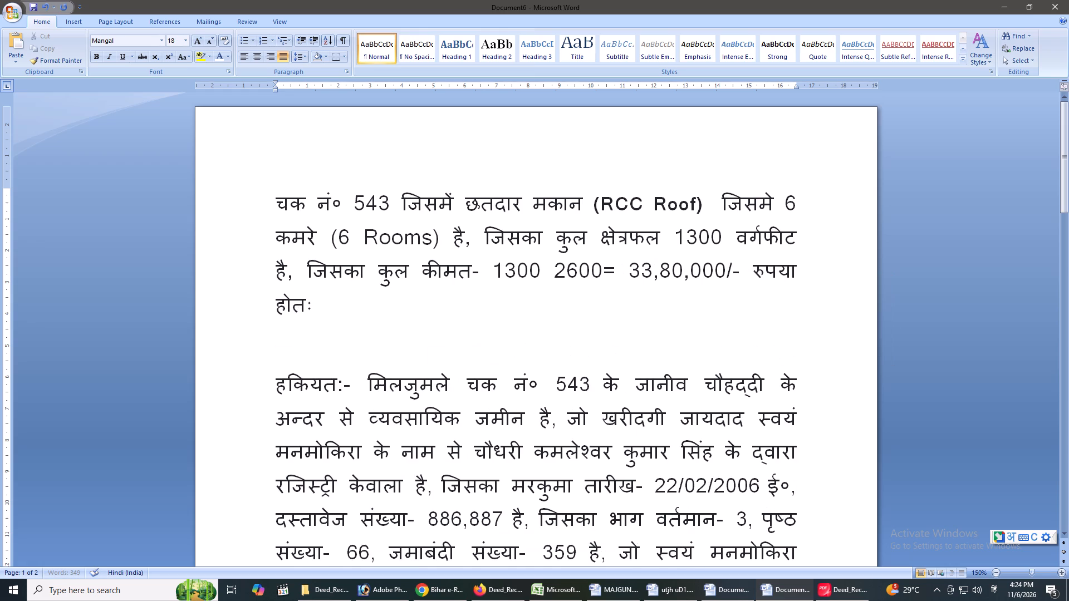
pyautogui.press('BackSpace')
pyautogui.press('BackSpace')
pyautogui.press('BackSpace')
pyautogui.press('BackSpace')
pyautogui.press('BackSpace')
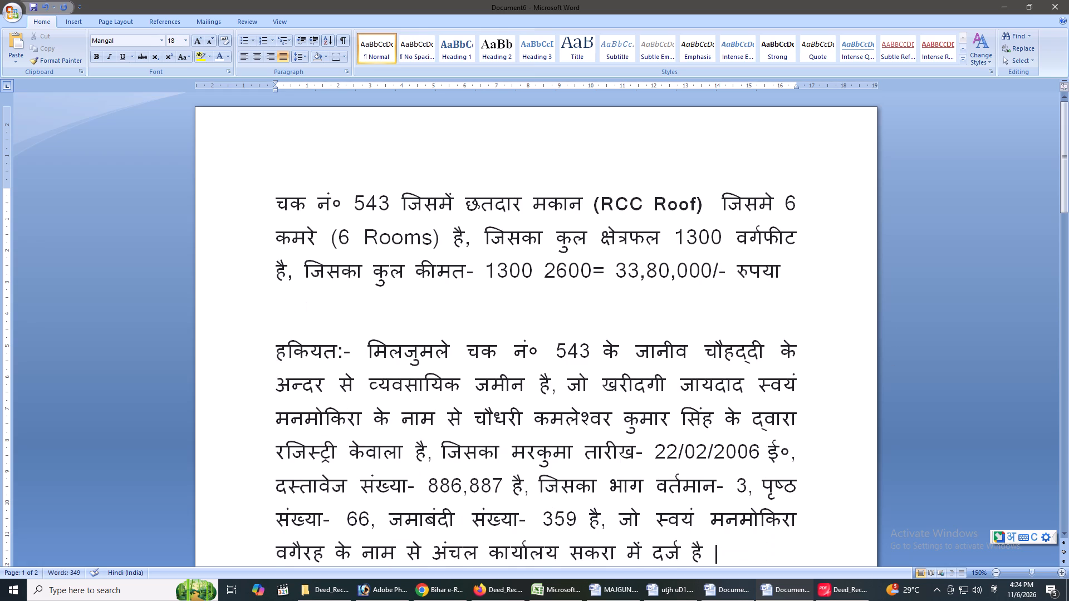
pyautogui.write('hoa')
pyautogui.press('BackSpace')
pyautogui.write('ta hai,')
pyautogui.press('space')
# Continue the sentence with "जमीन का कीमत- " and switch back to English input for the land price.
pyautogui.write('jamin ka m')
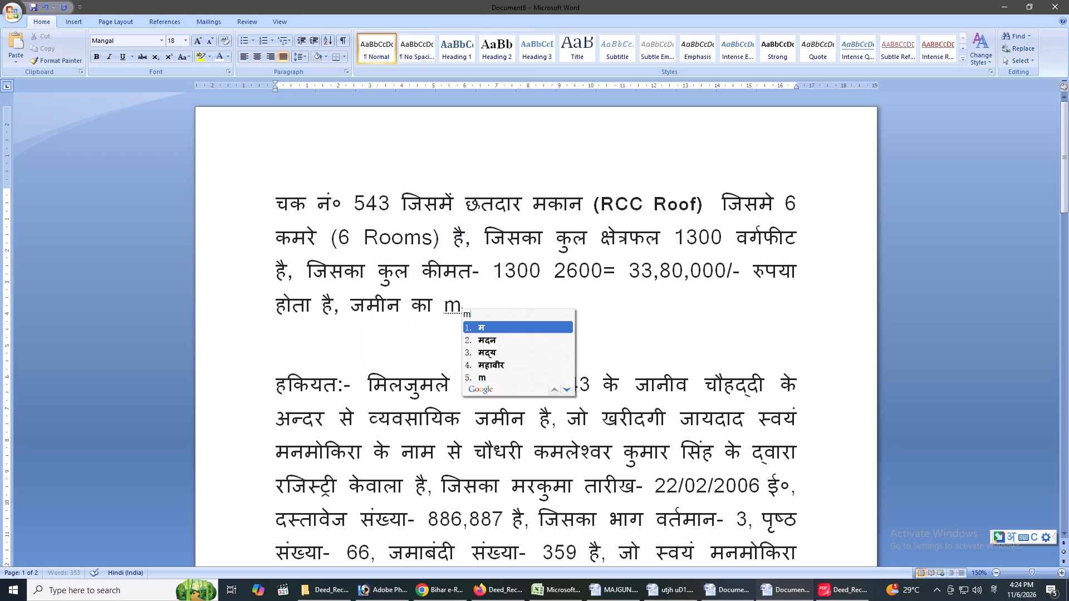
pyautogui.press('BackSpace')
pyautogui.press('k')
pyautogui.press('BackSpace')
pyautogui.write('kita')
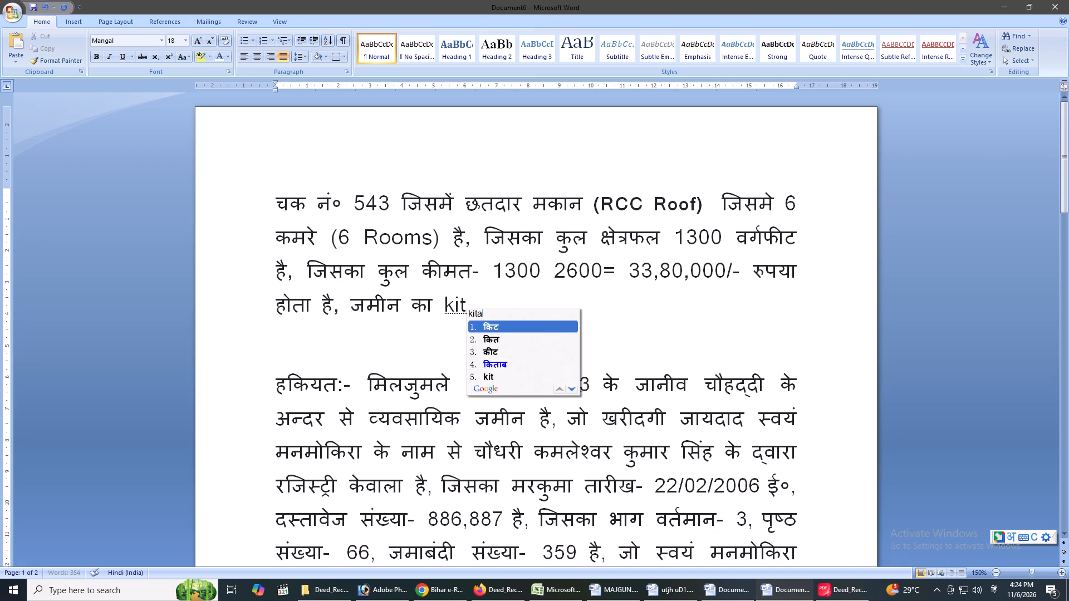
pyautogui.press('BackSpace')
pyautogui.press('BackSpace')
pyautogui.write('mat-')
pyautogui.press('space')
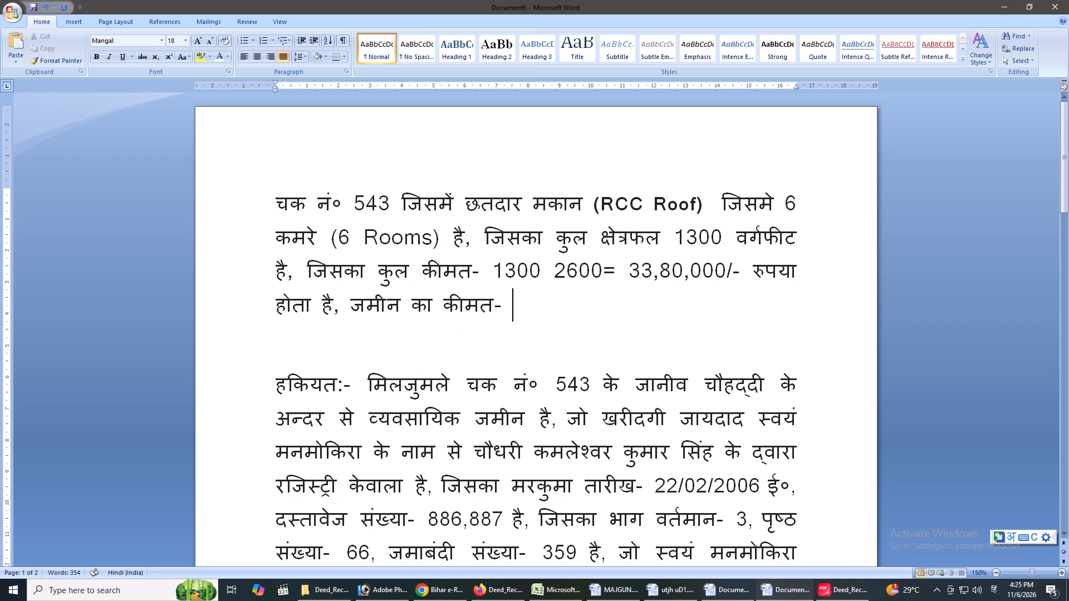
pyautogui.press('F12')
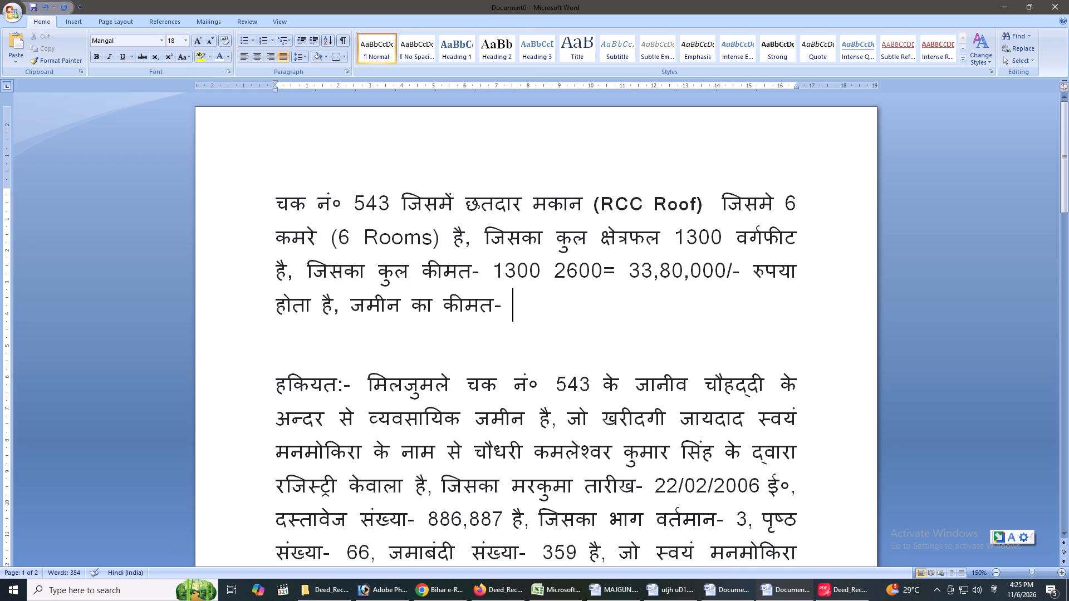
# Open Calculator and multiply 120000 by 4.875 to work out the land price.
pyautogui.click(20, 589)
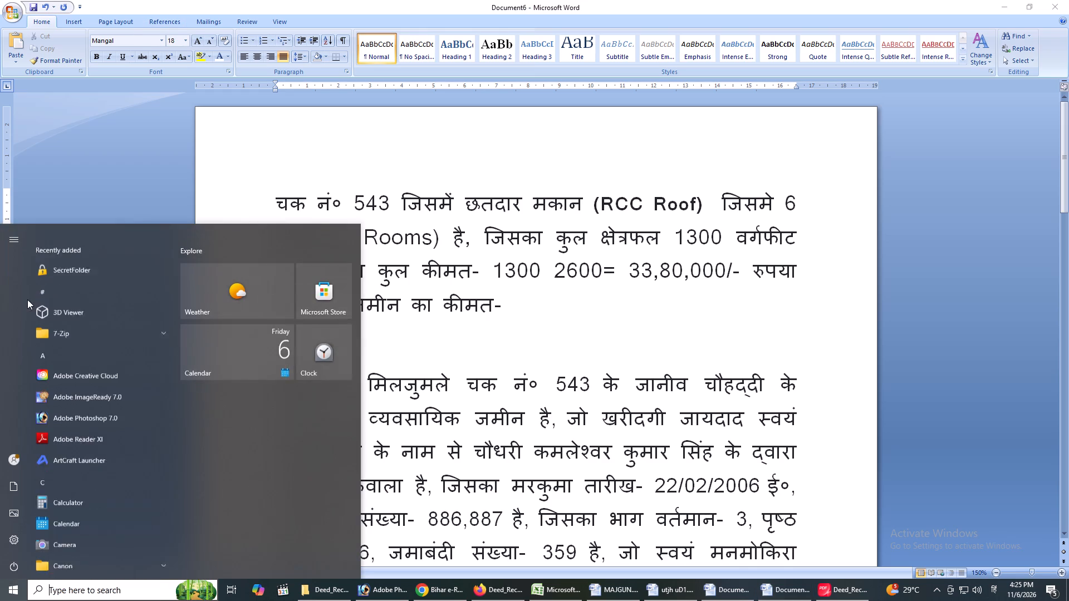
pyautogui.click(79, 480)
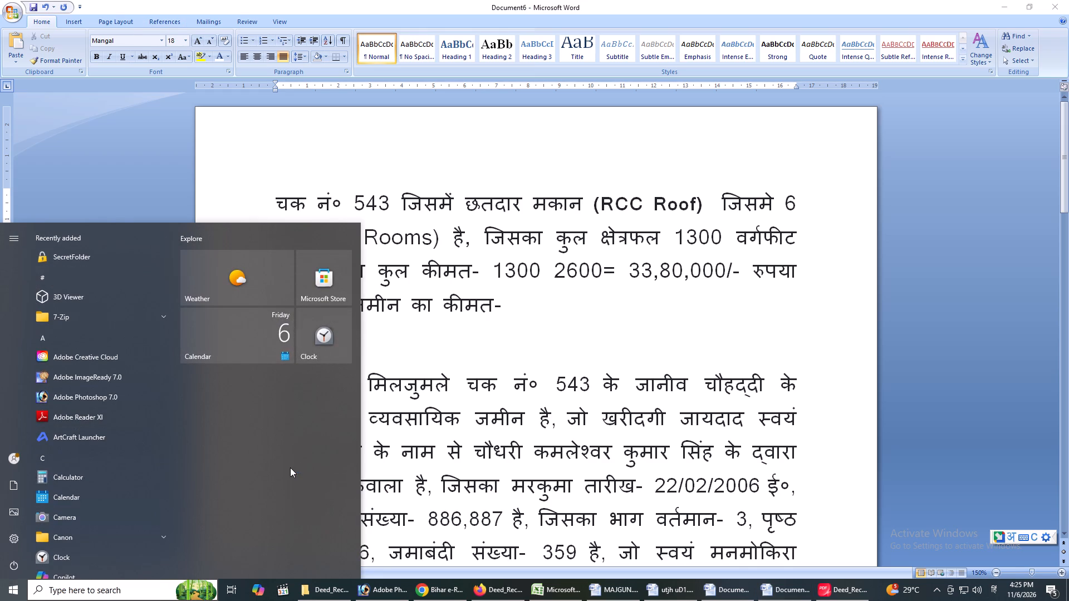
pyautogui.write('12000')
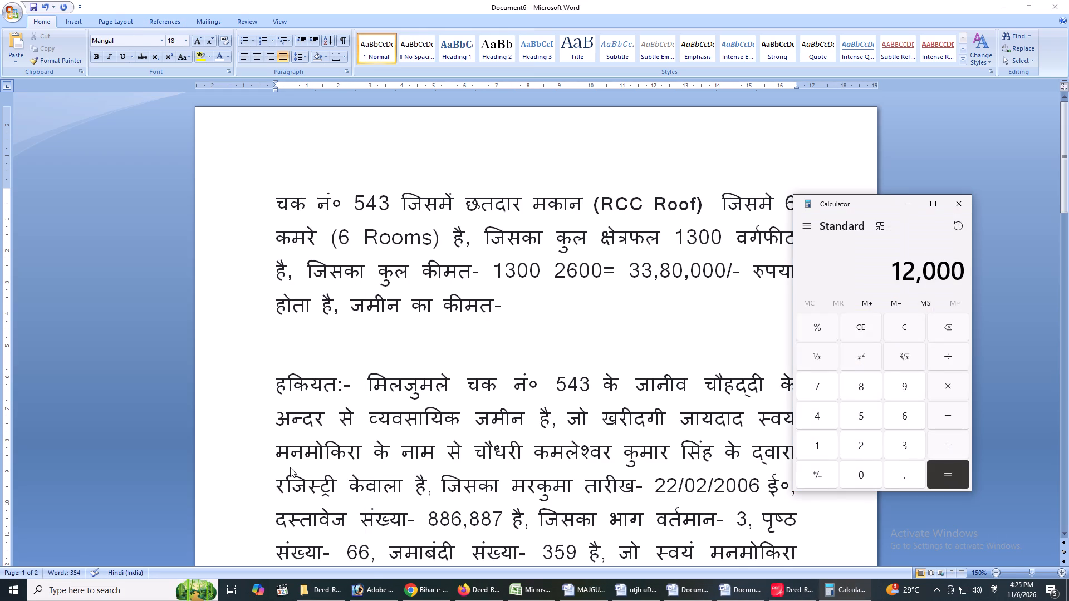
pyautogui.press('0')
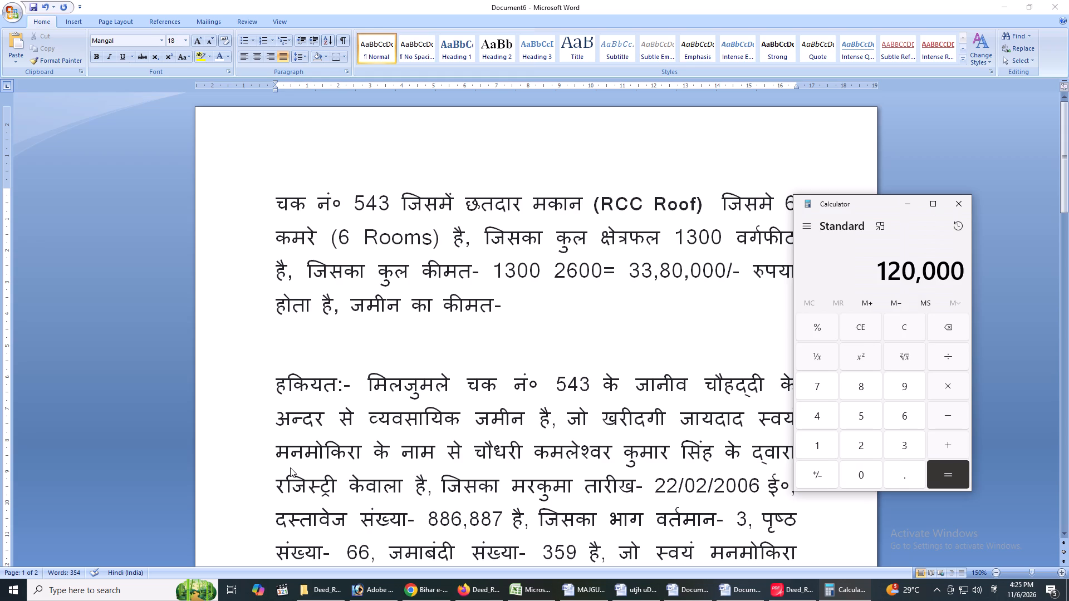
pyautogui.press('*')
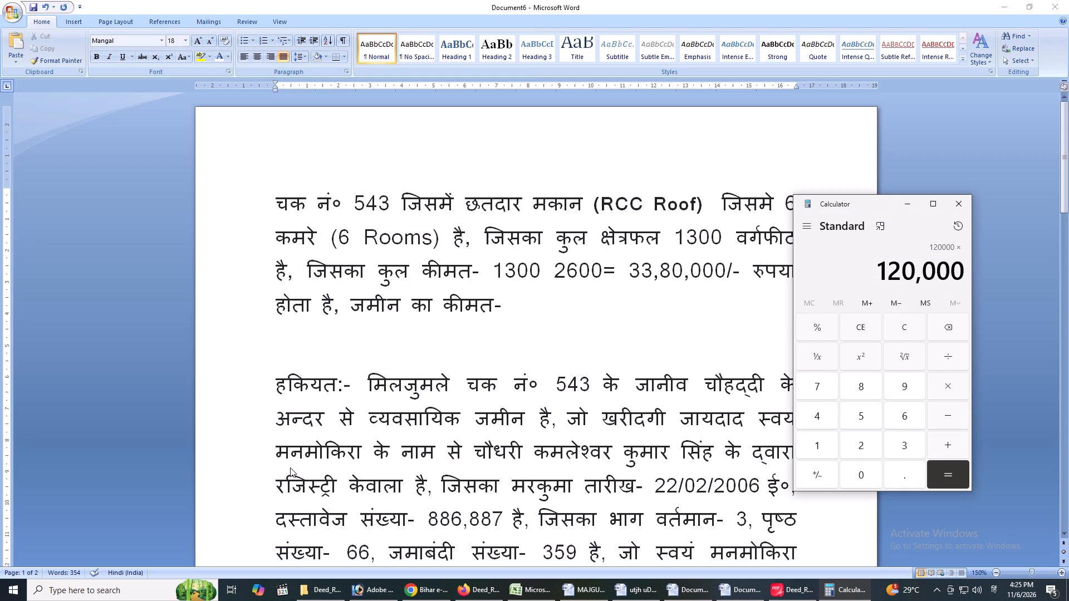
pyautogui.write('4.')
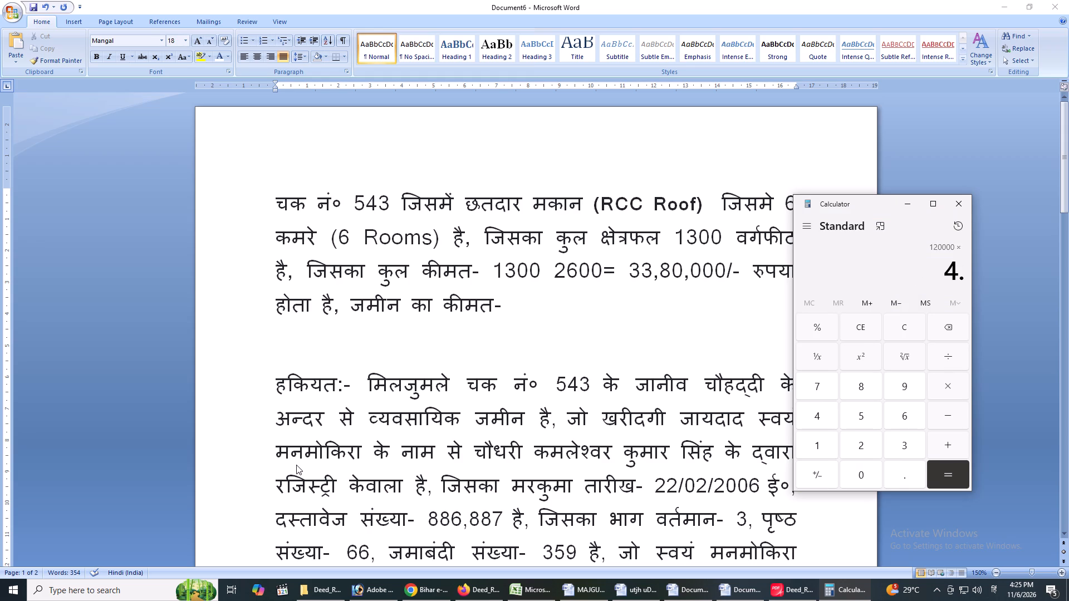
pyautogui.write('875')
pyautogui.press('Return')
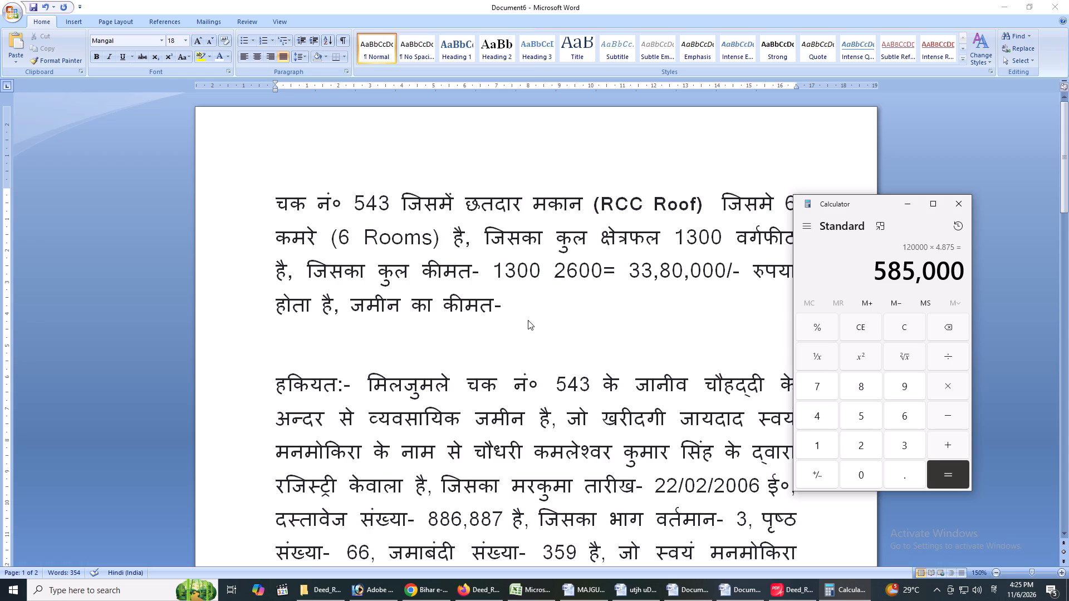
# Return to the Word document and add "5,85,000/- है," and a space after "जमीन का कीमत-".
pyautogui.click(531, 300)
pyautogui.write('5,85,000/-')
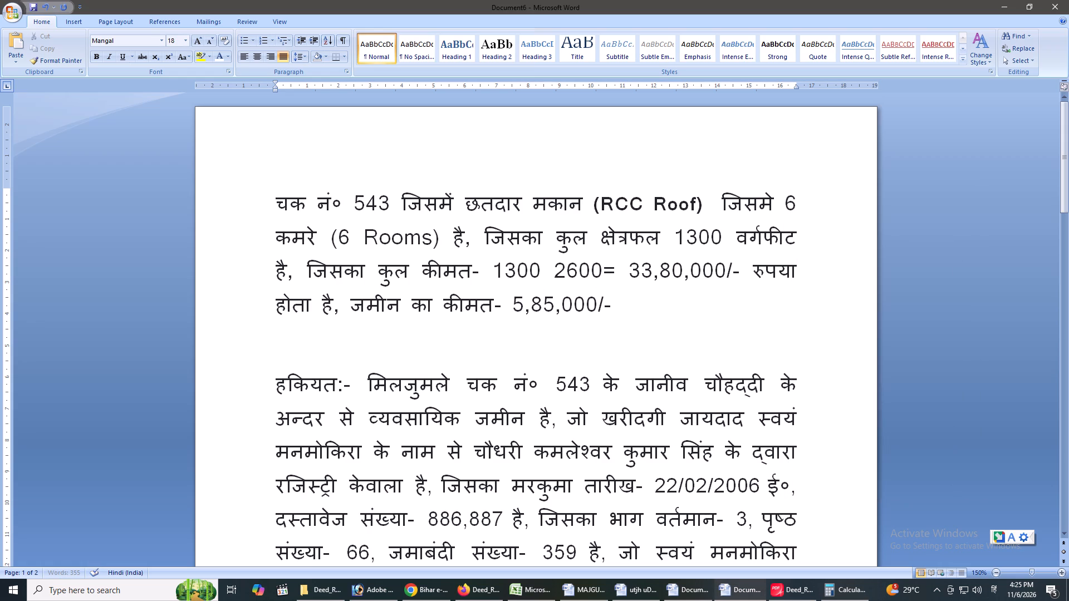
pyautogui.press('space')
pyautogui.press('F12')
pyautogui.write('hai')
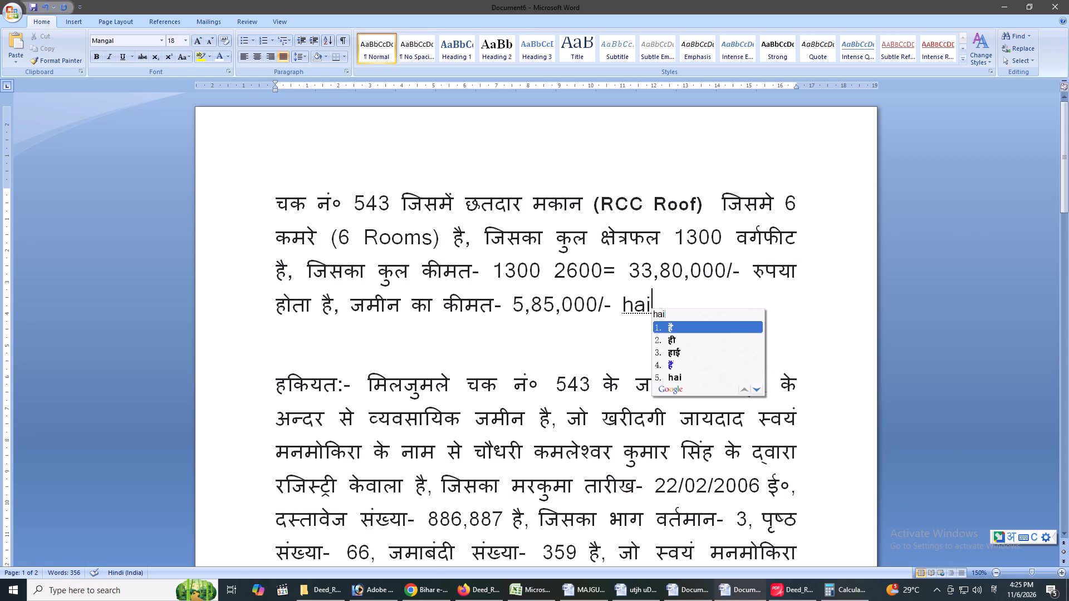
pyautogui.write(',')
pyautogui.press('space')
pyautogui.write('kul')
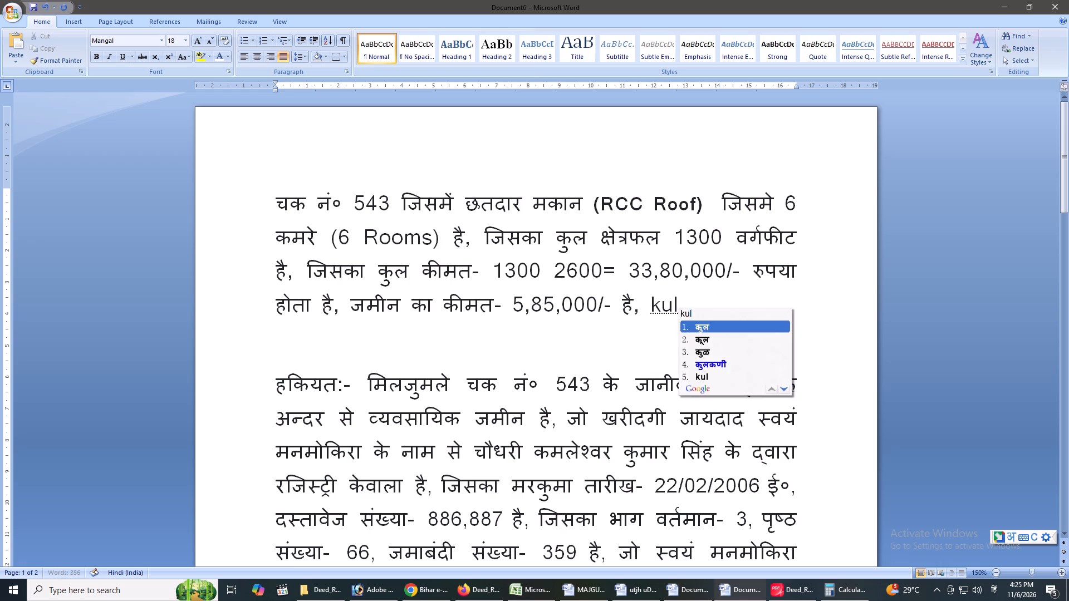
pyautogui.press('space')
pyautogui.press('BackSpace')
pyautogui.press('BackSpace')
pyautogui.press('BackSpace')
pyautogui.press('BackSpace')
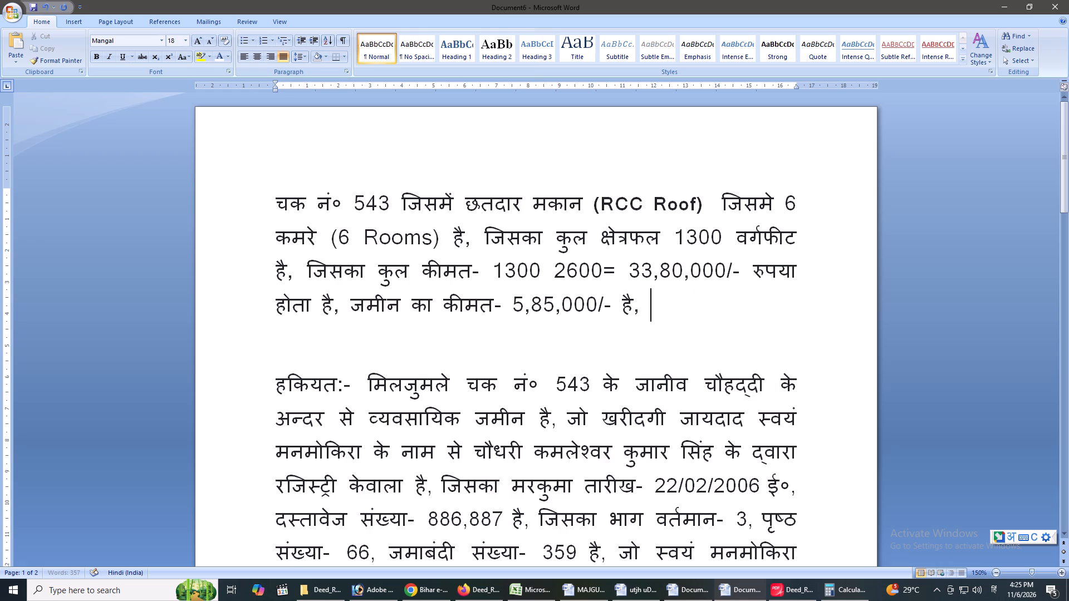
# Switch to Calculator, add the land price 585000 and the house price 3380000, and close Calculator.
pyautogui.click(841, 596)
pyautogui.press('+')
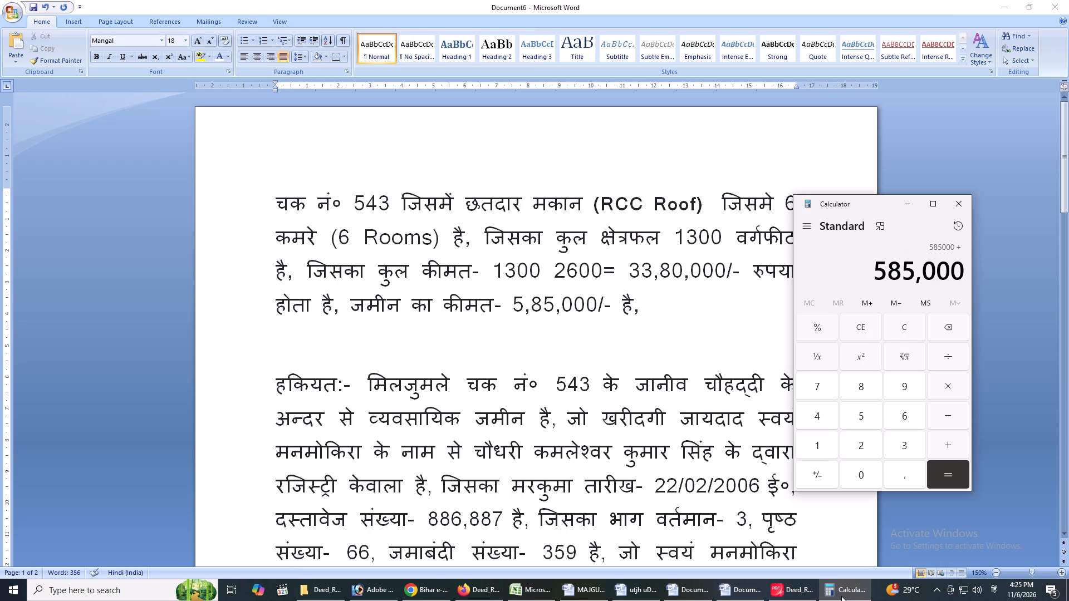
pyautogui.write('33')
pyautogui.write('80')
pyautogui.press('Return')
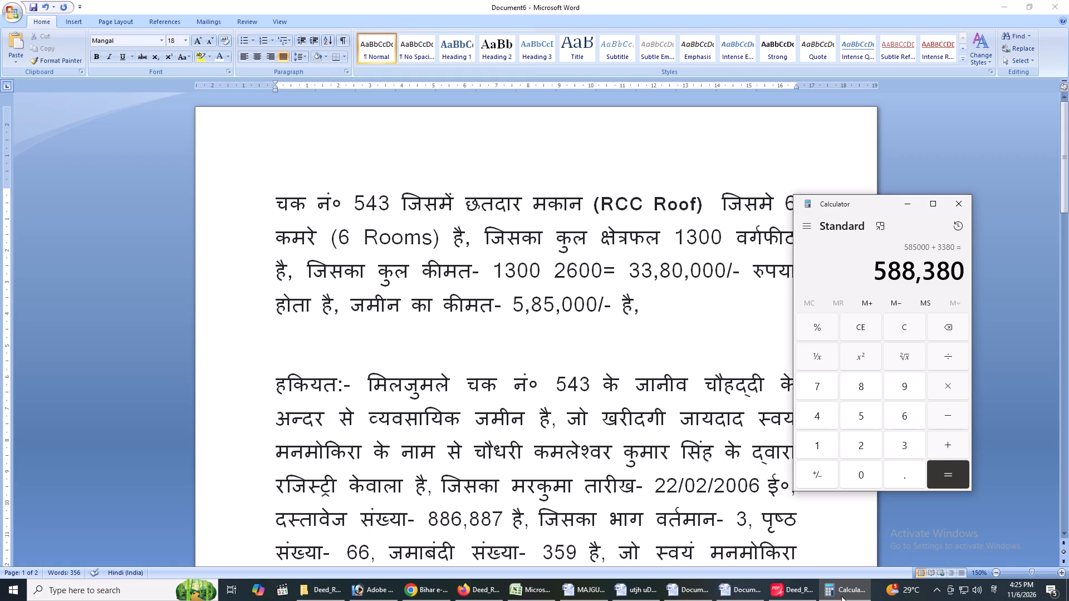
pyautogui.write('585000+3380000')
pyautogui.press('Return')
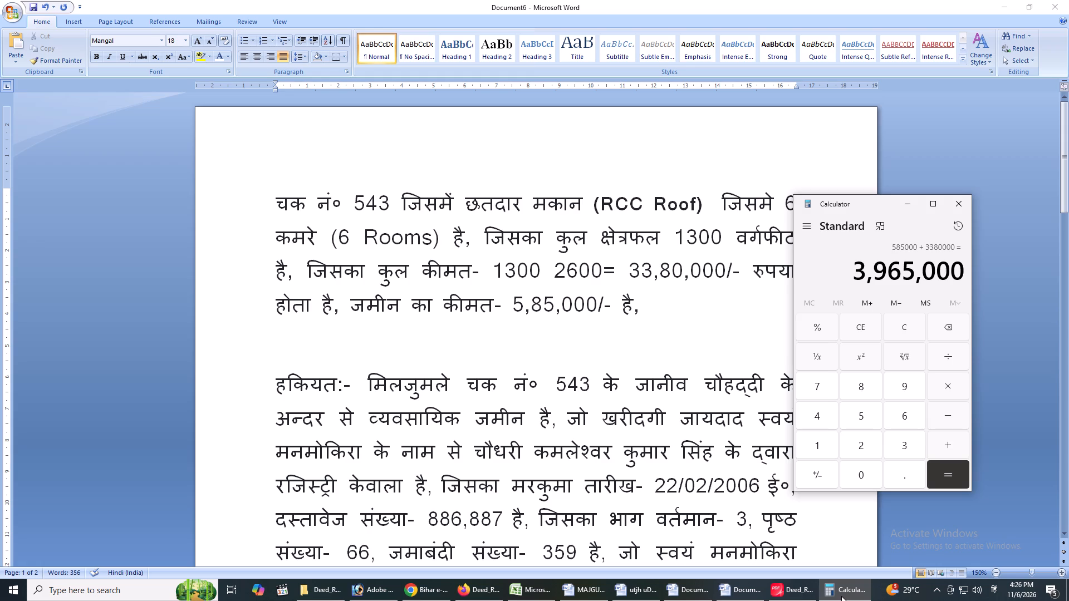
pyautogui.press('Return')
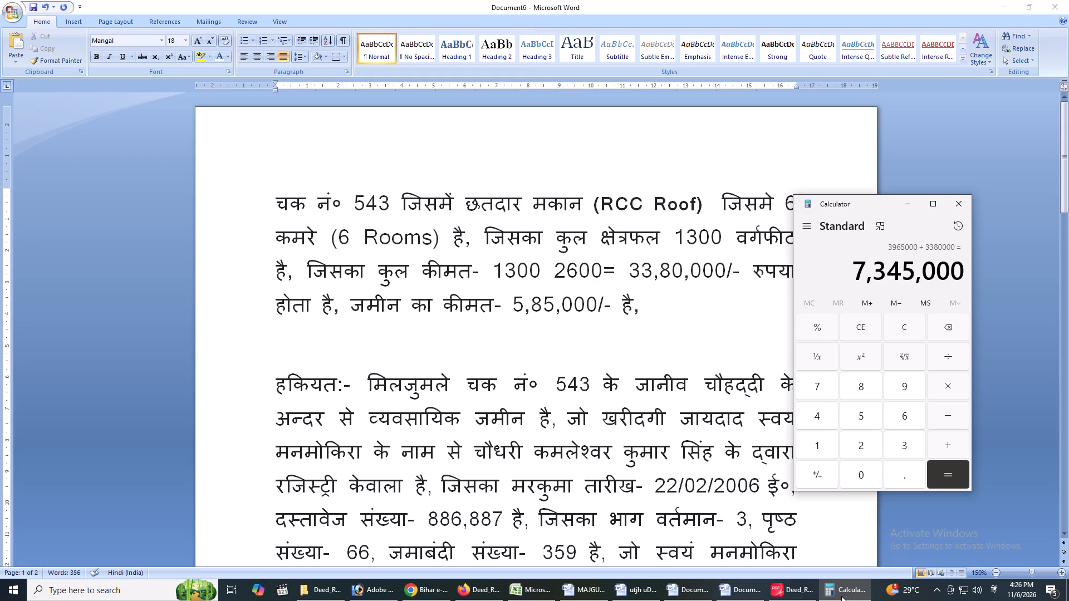
pyautogui.click(957, 208)
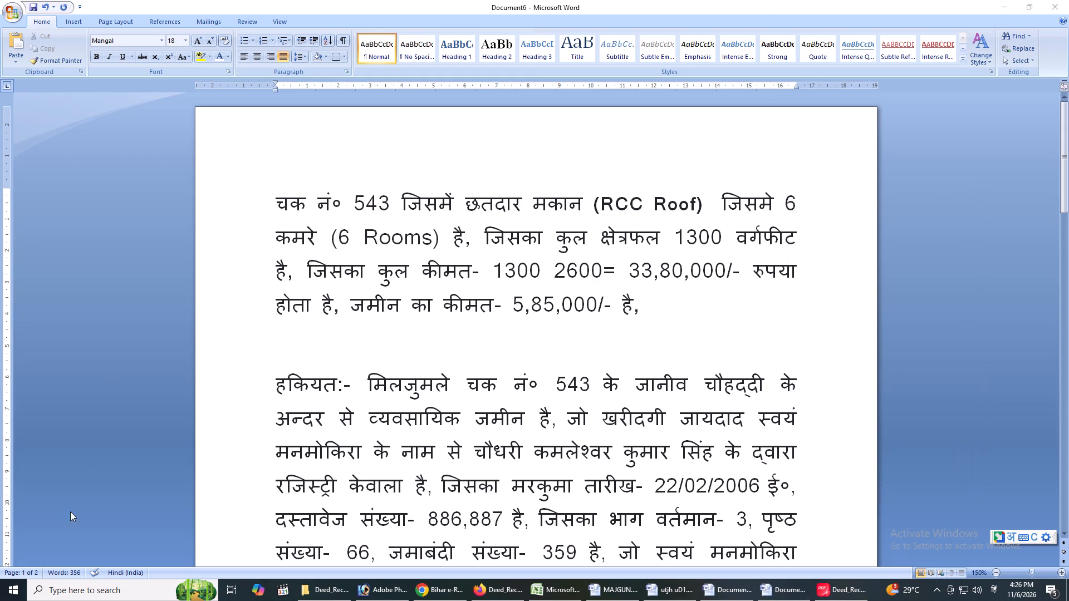
# Open Calculator and multiply 1300 by 2600 to check the house price.
pyautogui.click(5, 590)
pyautogui.click(73, 481)
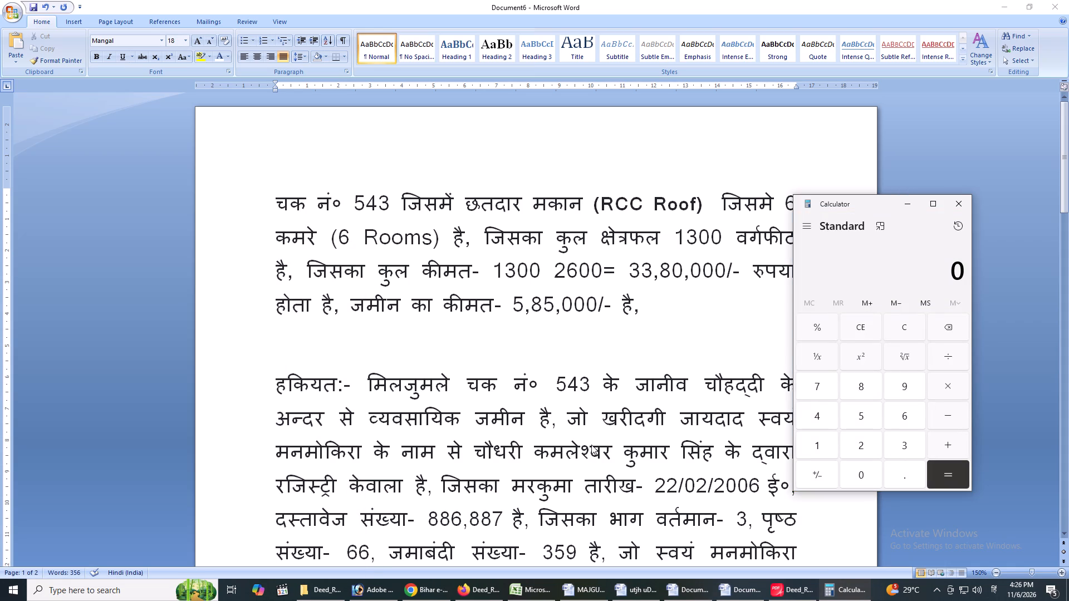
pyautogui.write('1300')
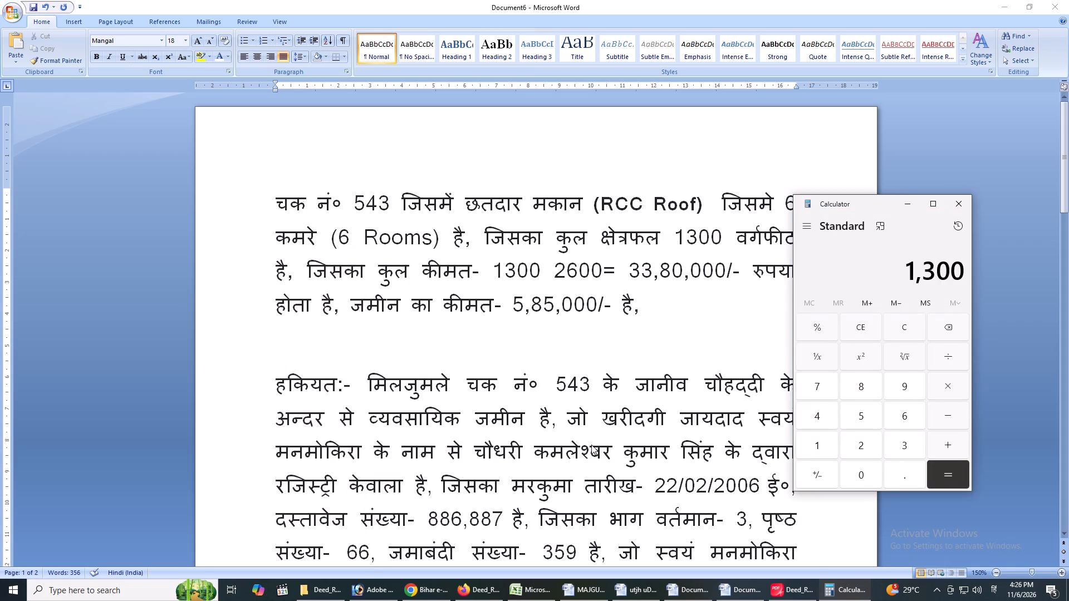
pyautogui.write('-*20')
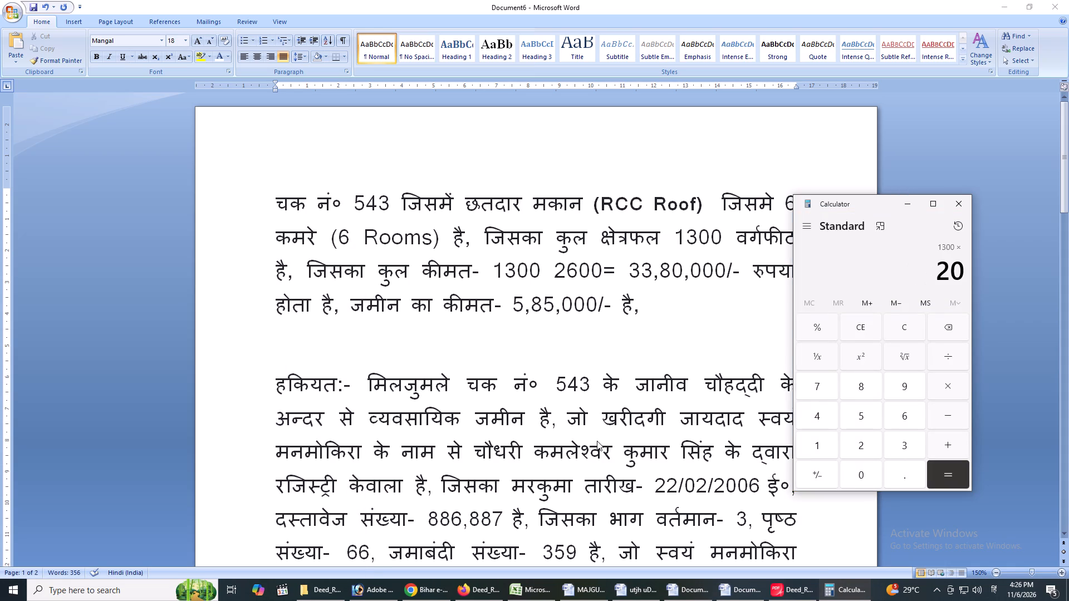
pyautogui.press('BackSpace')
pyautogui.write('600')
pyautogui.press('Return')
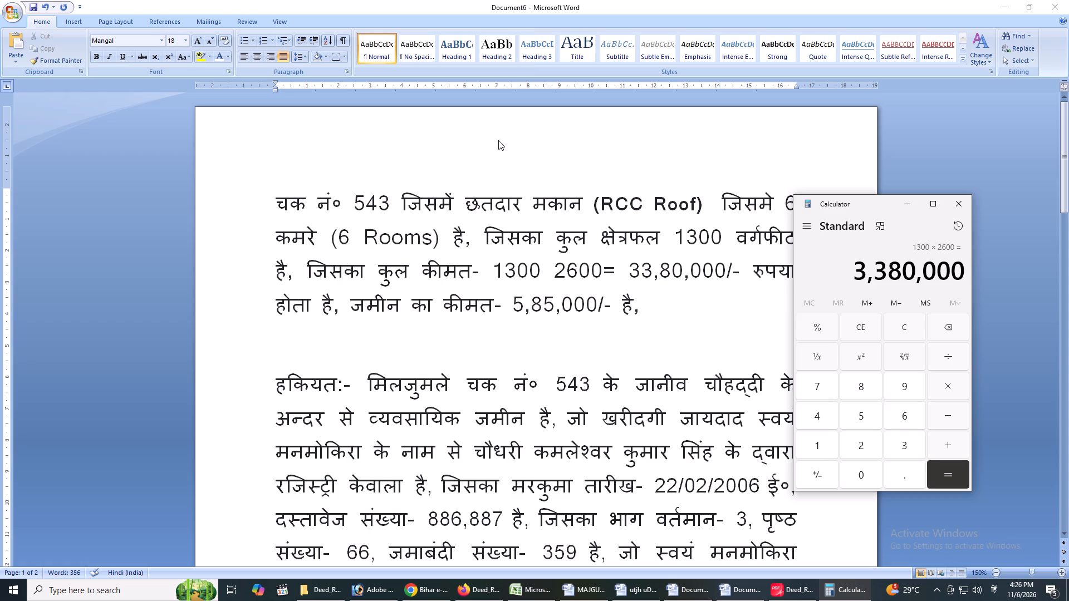
# Subtract the house price 3380000 from 3965000 to check the land price.
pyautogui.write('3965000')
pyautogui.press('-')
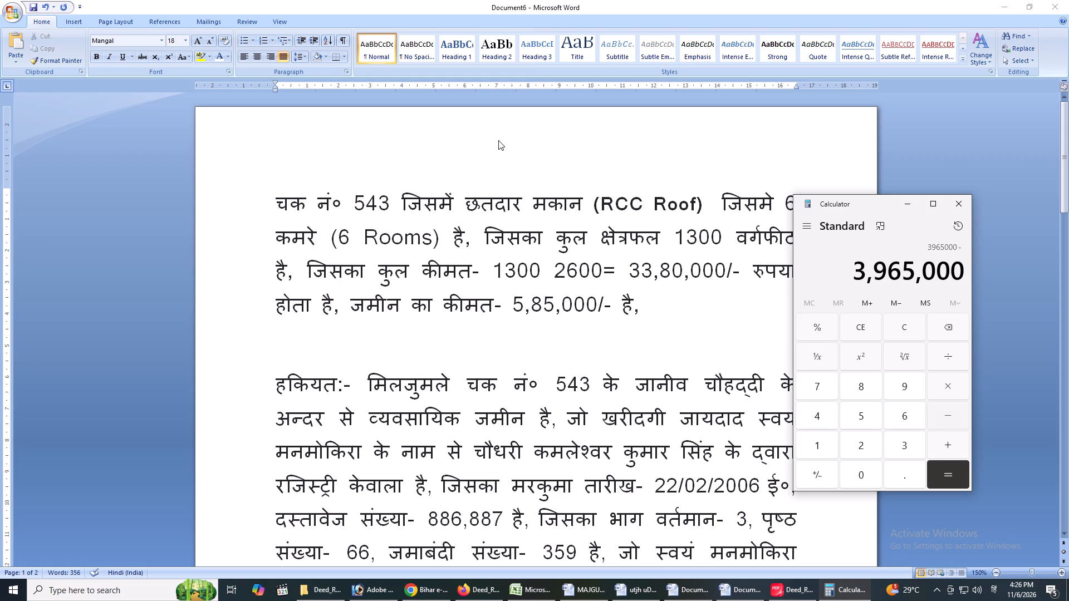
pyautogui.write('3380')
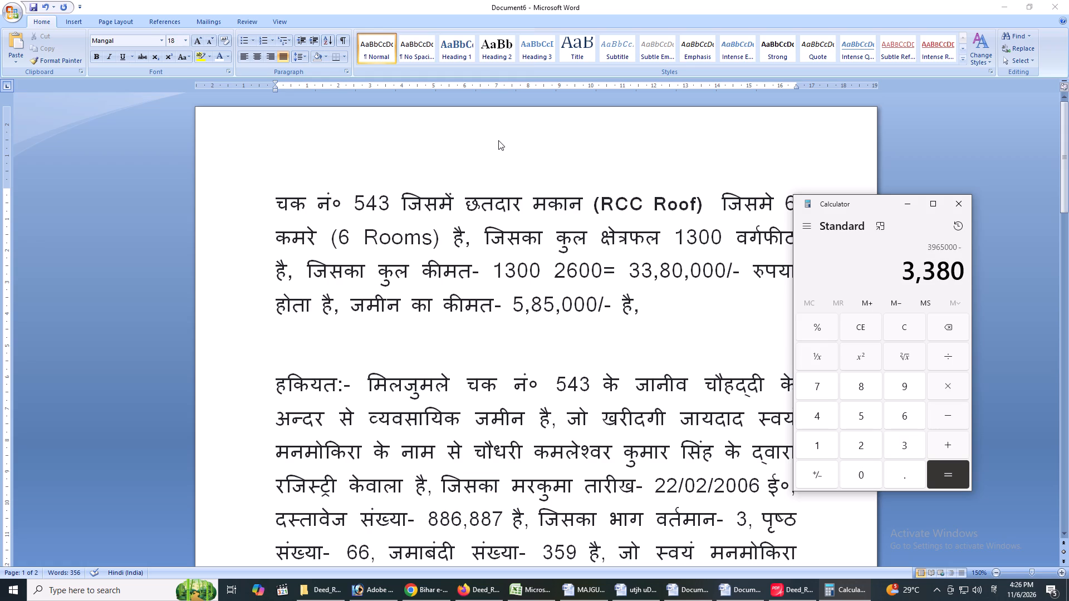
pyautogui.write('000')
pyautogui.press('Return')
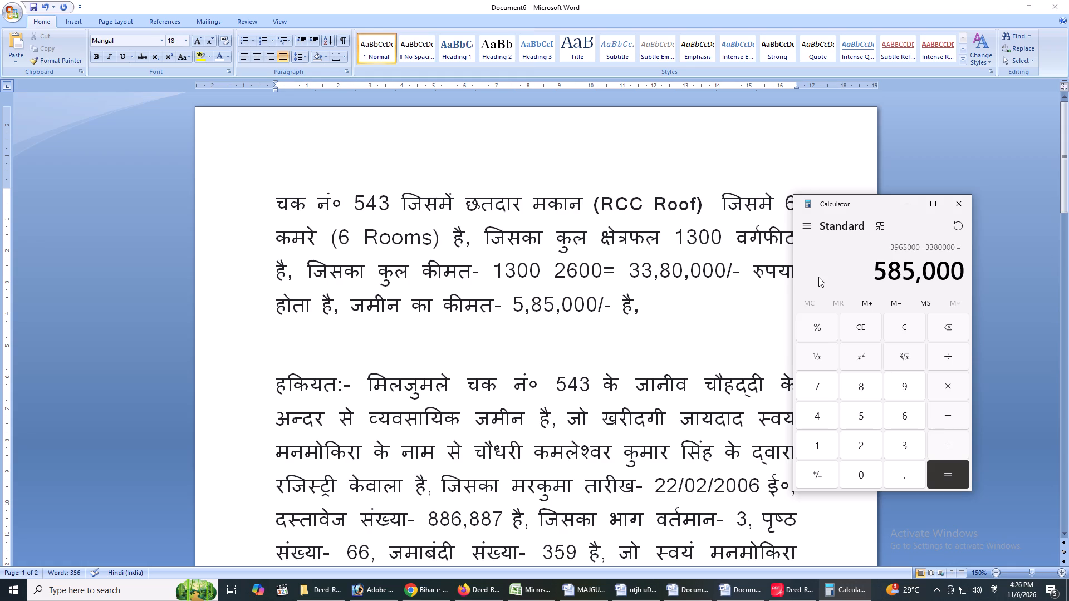
# Return to the Word document and insert "रुपया " between "5,85,000/-" and "है," in the land price sentence.
pyautogui.click(629, 282)
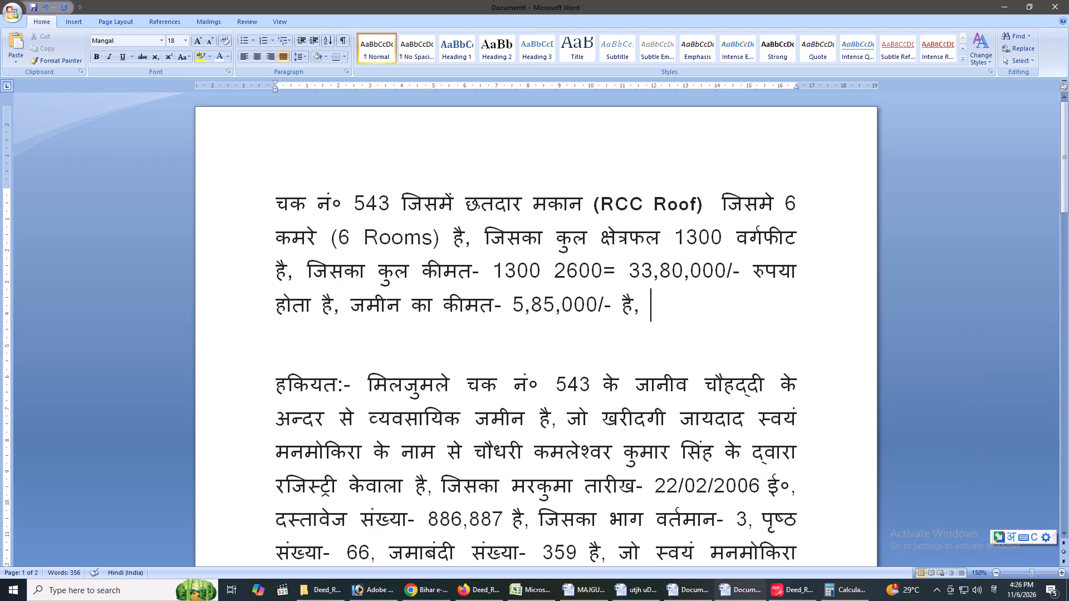
pyautogui.click(625, 304)
pyautogui.write('rupya')
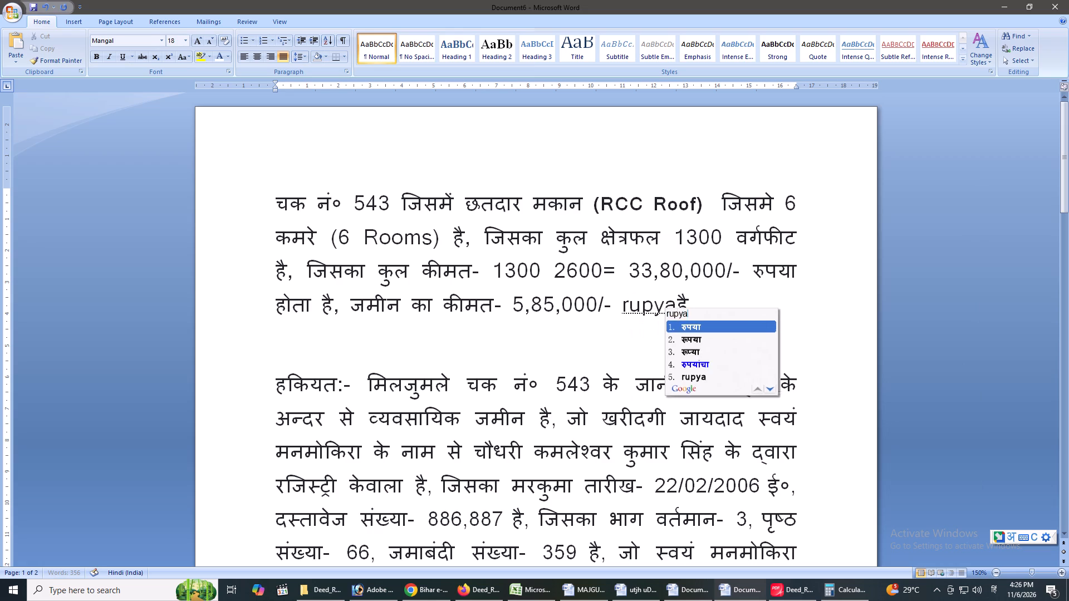
pyautogui.press('Return')
pyautogui.press('space')
pyautogui.press('Right')
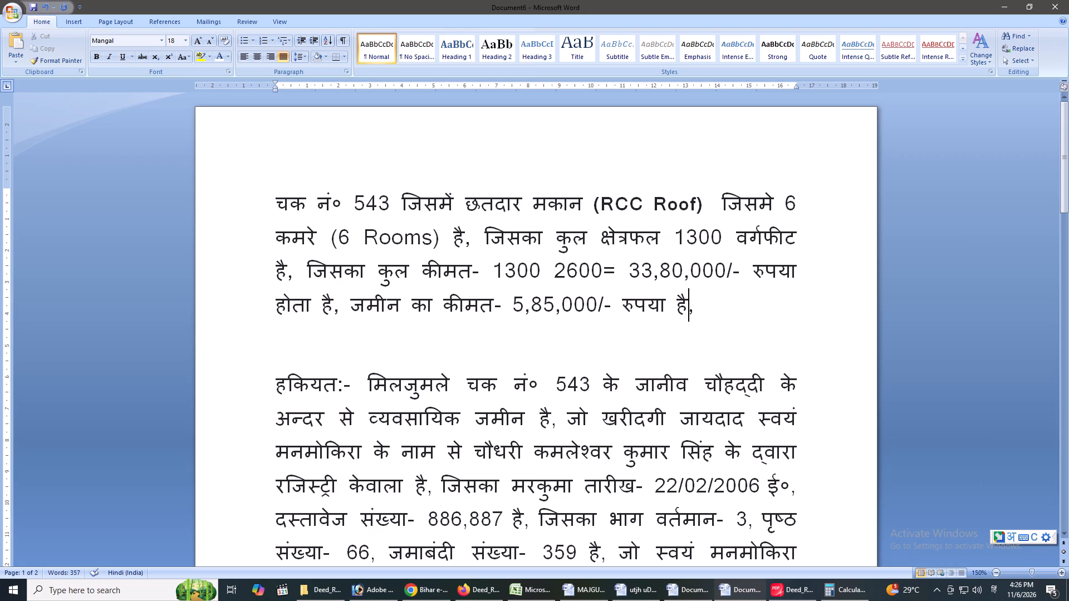
# Continue the first paragraph after the land price with "कुल कीमत- ".
pyautogui.click(698, 317)
pyautogui.press('space')
pyautogui.write('kul kit')
pyautogui.press('BackSpace')
pyautogui.write('mat-')
pyautogui.press('space')
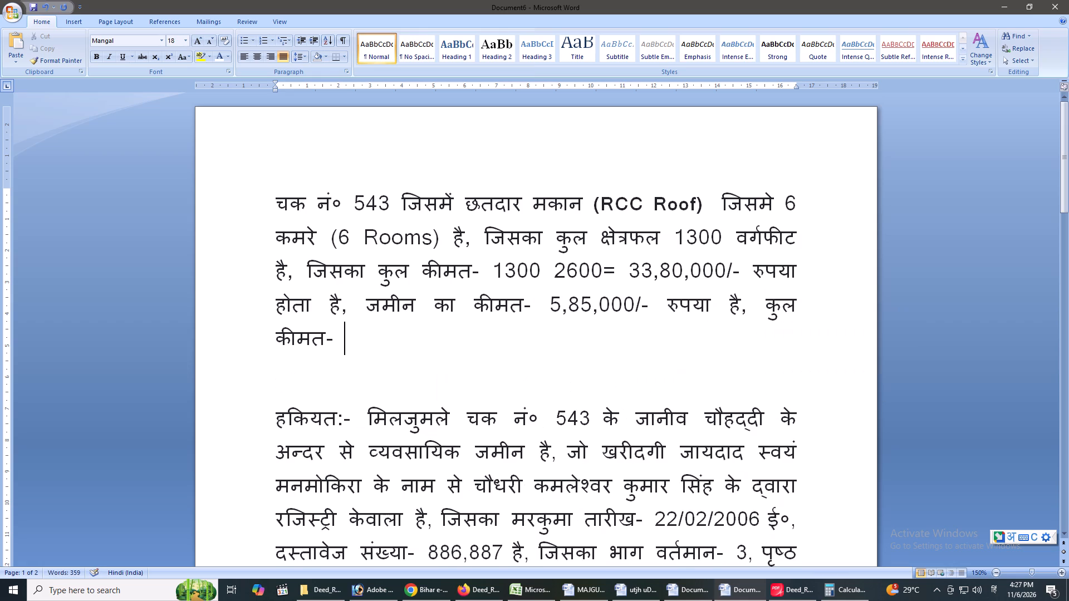
# Enter the total price as "33,80,000+5,85,000=39,65,000/- रुपया", using English input for the figures and Hindi for the last word.
pyautogui.press('F12')
pyautogui.press('3')
pyautogui.write('3,80,000')
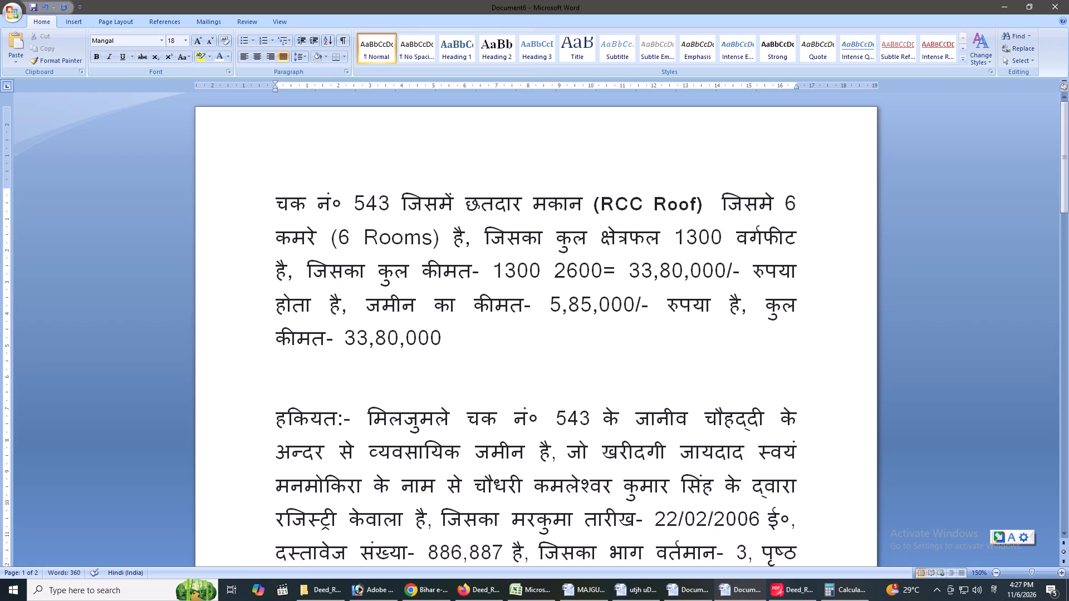
pyautogui.press('+')
pyautogui.write('5,85,000')
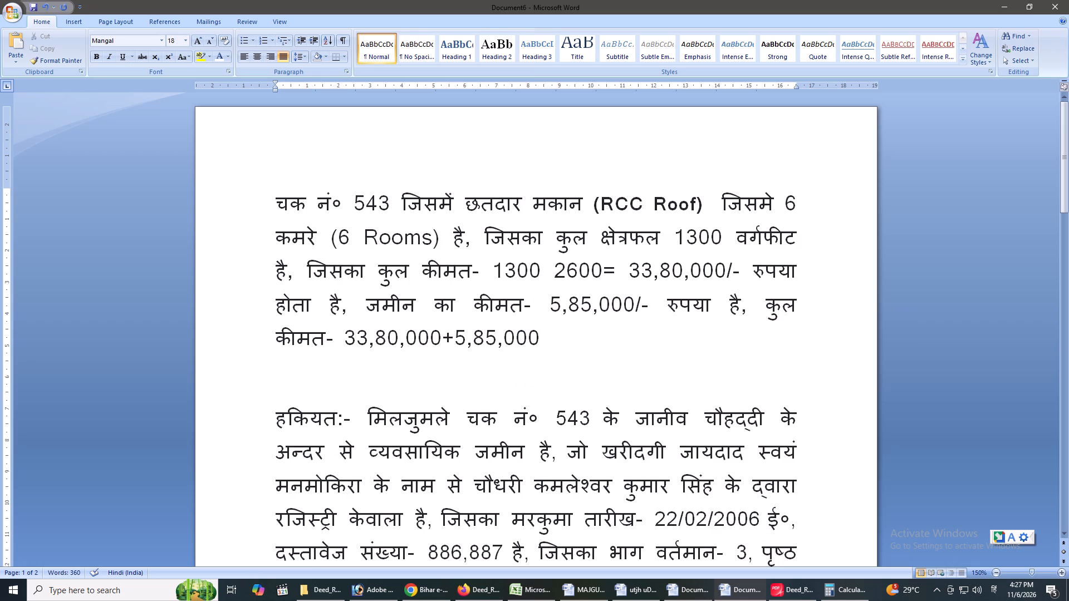
pyautogui.press('=')
pyautogui.write('39,65')
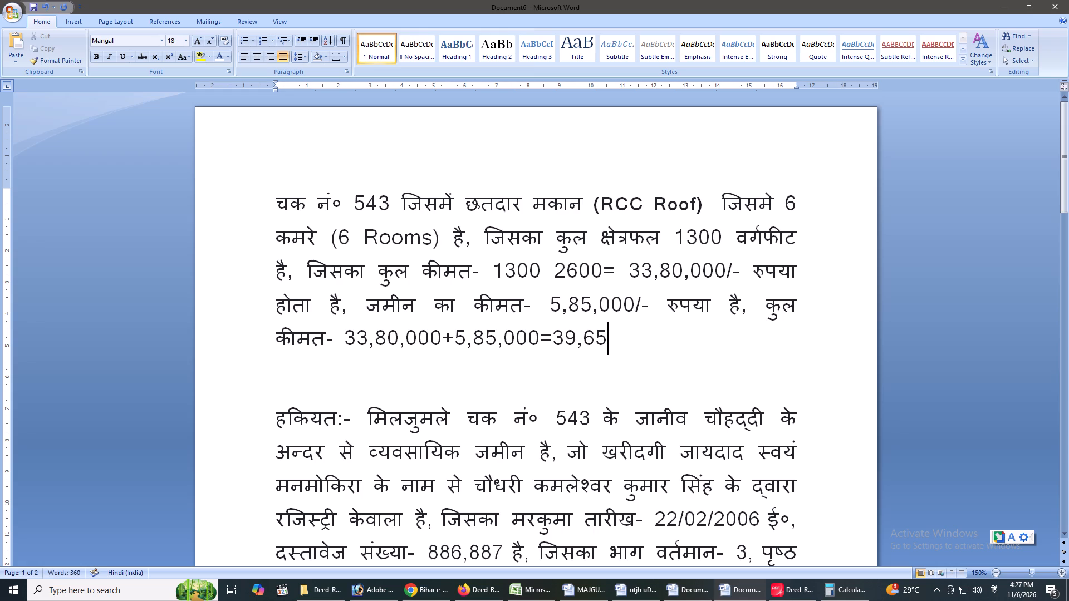
pyautogui.write(',000')
pyautogui.write('/-')
pyautogui.press('space')
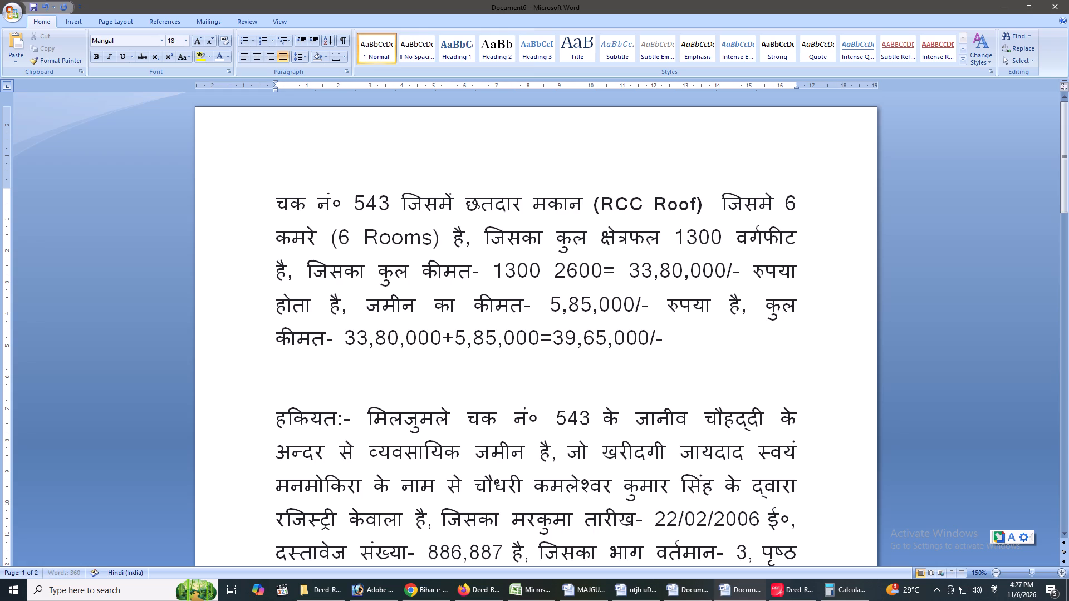
pyautogui.press('F12')
pyautogui.write('rupya')
pyautogui.press('Return')
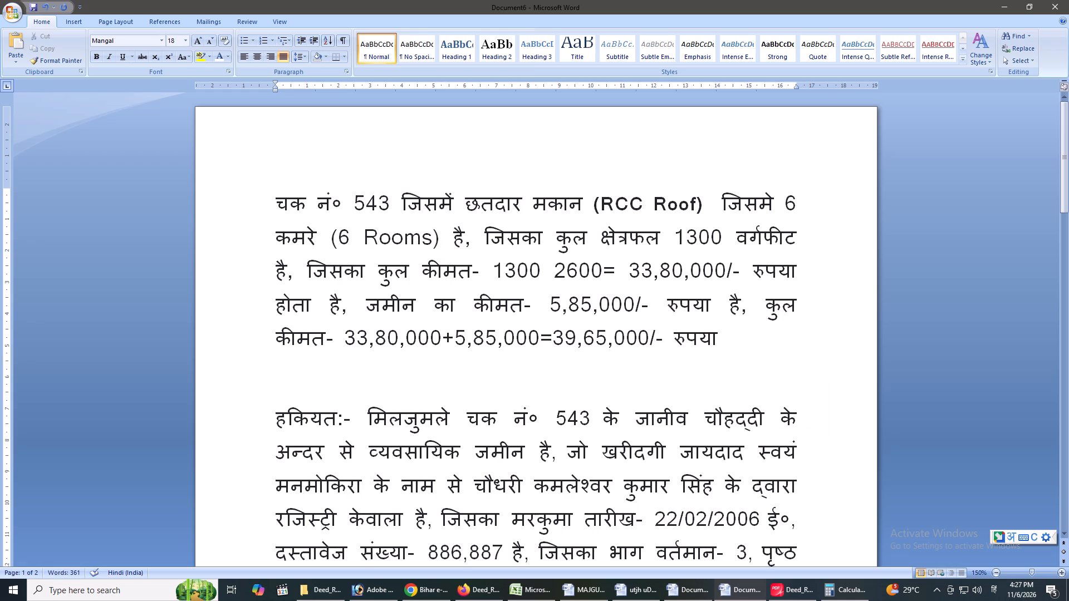
# Add spaces on both sides of the plus sign and after the equals sign in the total price sum.
pyautogui.click(445, 343)
pyautogui.press('space')
pyautogui.click(459, 341)
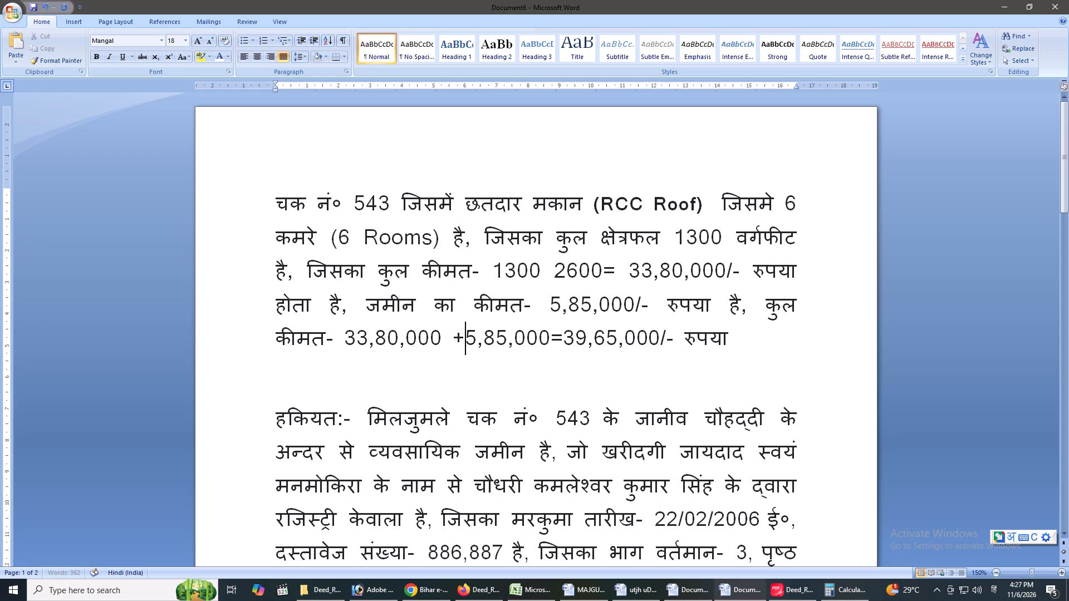
pyautogui.press('space')
pyautogui.click(572, 348)
pyautogui.press('space')
pyautogui.click(633, 371)
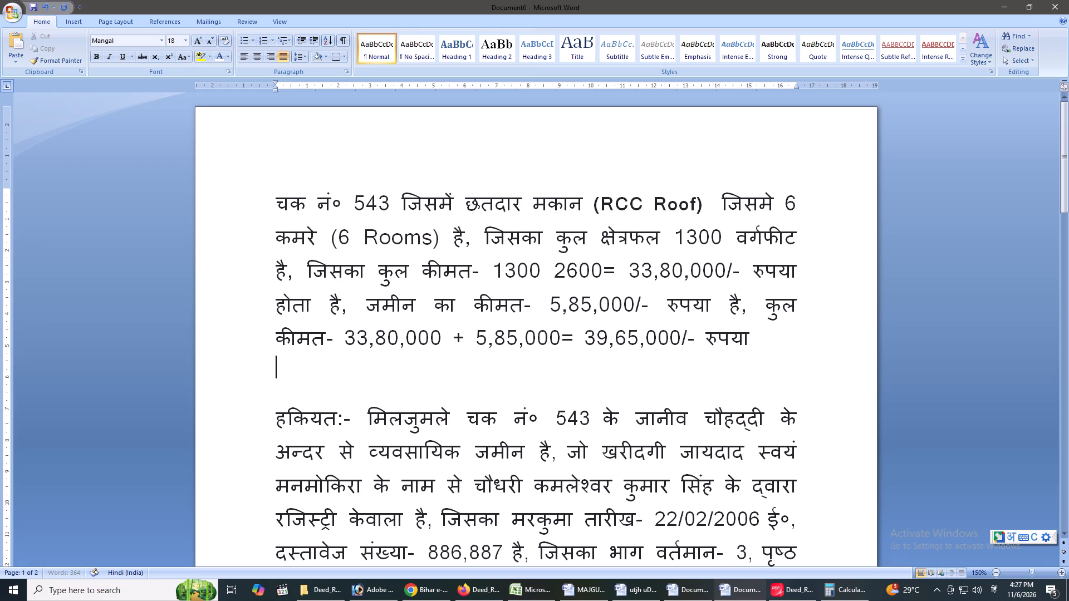
# Copy the equals sign from the total price sum and replace the hyphen after "जमीन का कीमत" with it.
pyautogui.moveTo(573, 337); pyautogui.dragTo(565, 340)
pyautogui.hotkey('ctrl', 'c')
pyautogui.moveTo(531, 306); pyautogui.dragTo(523, 307)
pyautogui.hotkey('ctrl', 'v')
pyautogui.click(583, 332)
# Insert the × symbol between 1300 and 2600 and close up the spaces so it reads "1300×2600=".
pyautogui.click(548, 275)
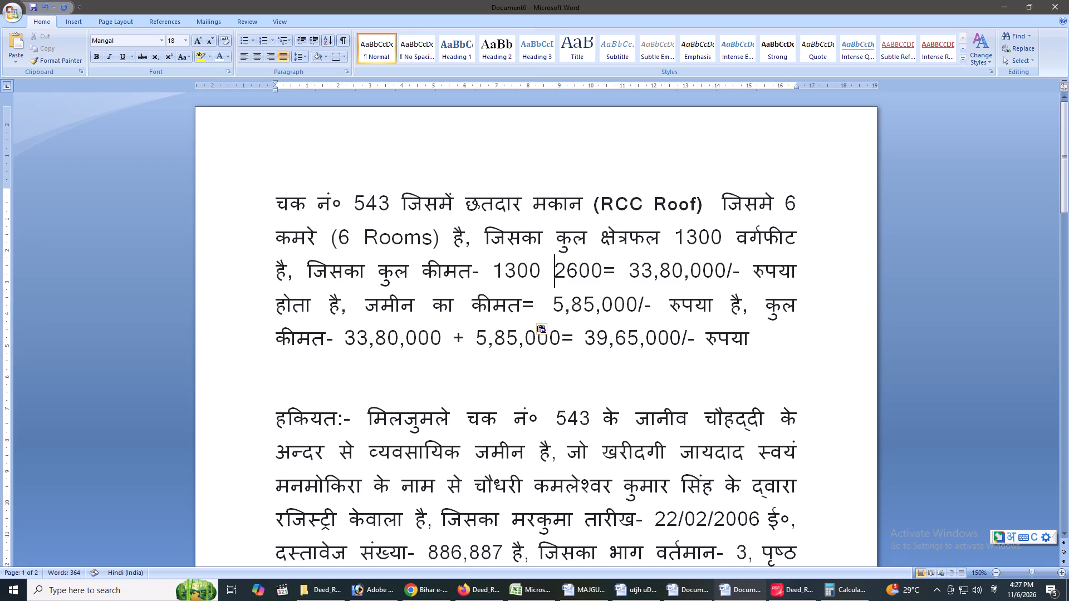
pyautogui.click(68, 21)
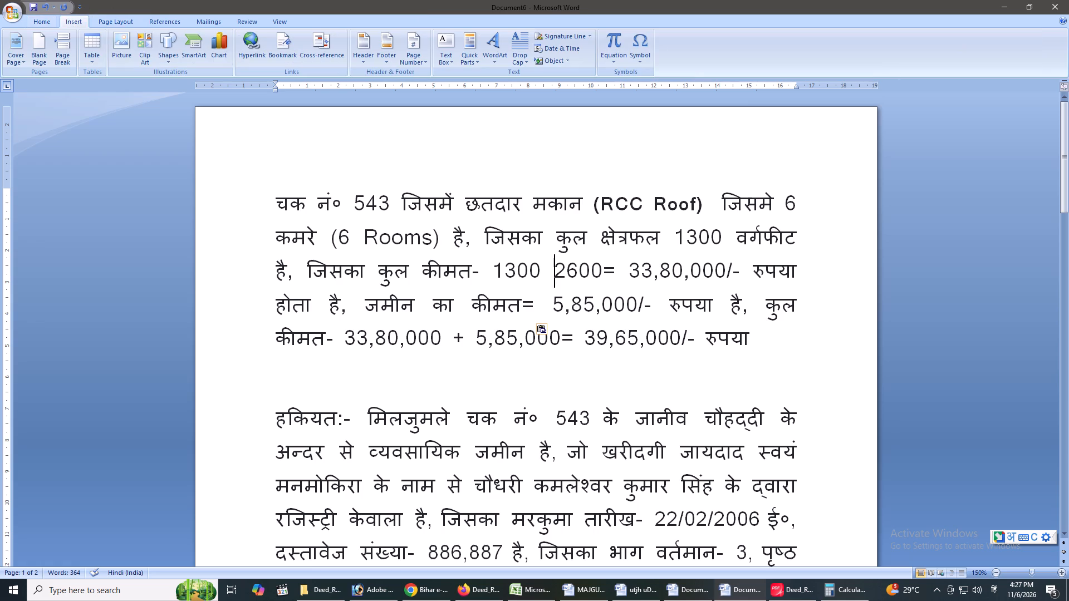
pyautogui.click(641, 66)
pyautogui.click(643, 80)
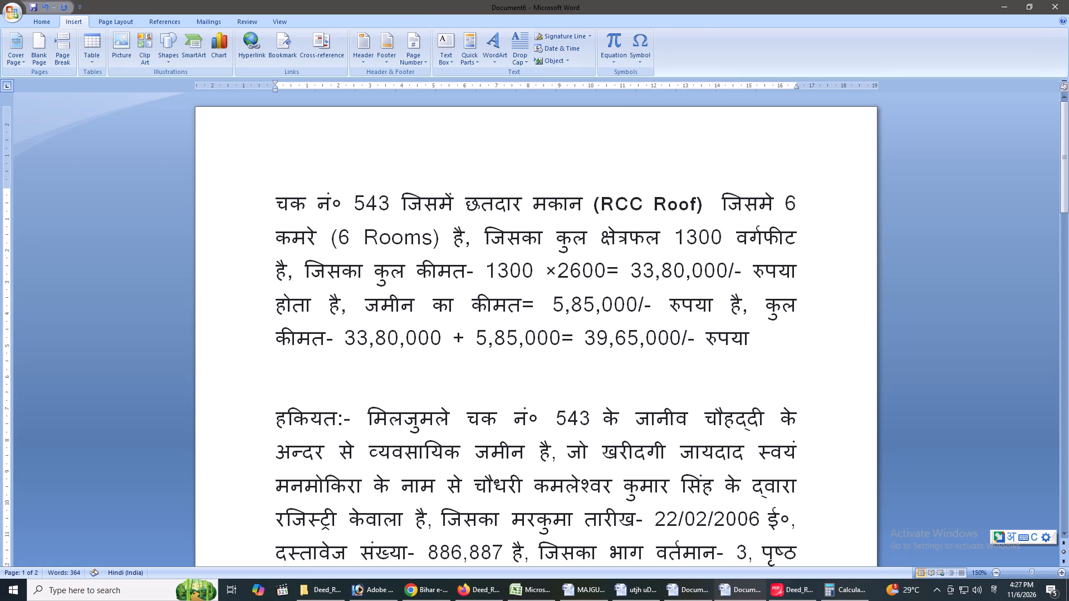
pyautogui.press('space')
pyautogui.click(576, 269)
pyautogui.press('BackSpace')
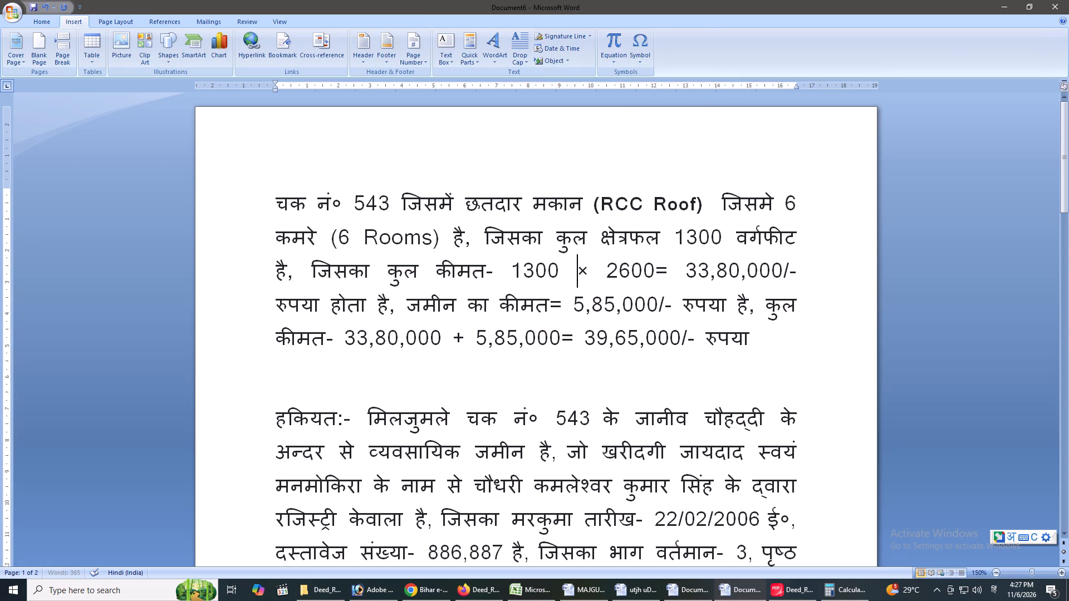
pyautogui.click(561, 265)
pyautogui.press('BackSpace')
pyautogui.click(615, 288)
pyautogui.click(630, 272)
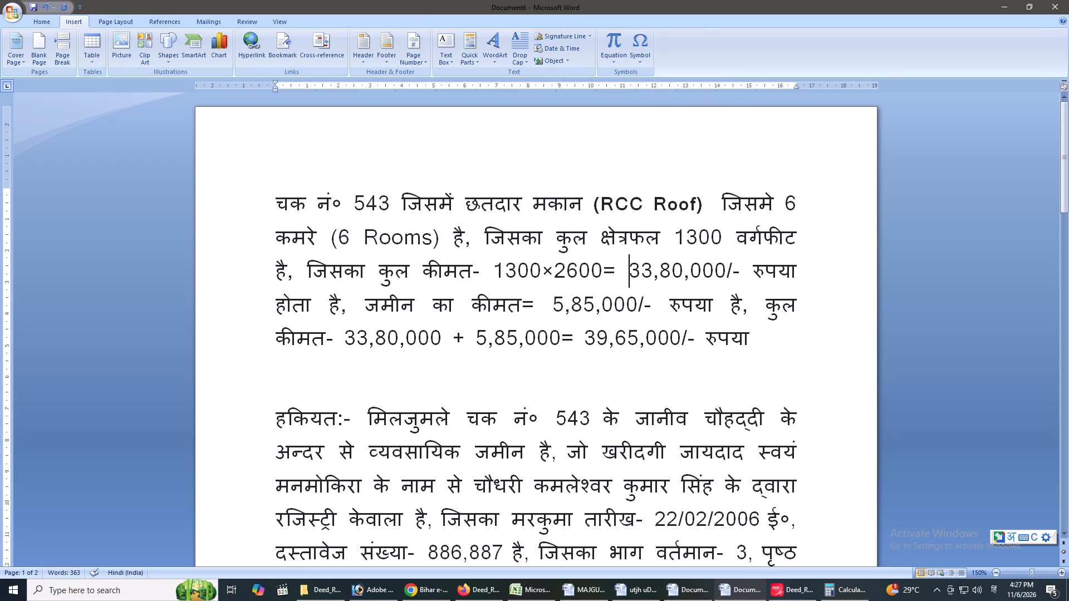
# Remove the extra space after "(RCC Roof)" in the first paragraph.
pyautogui.scroll(-1, 410, 287)
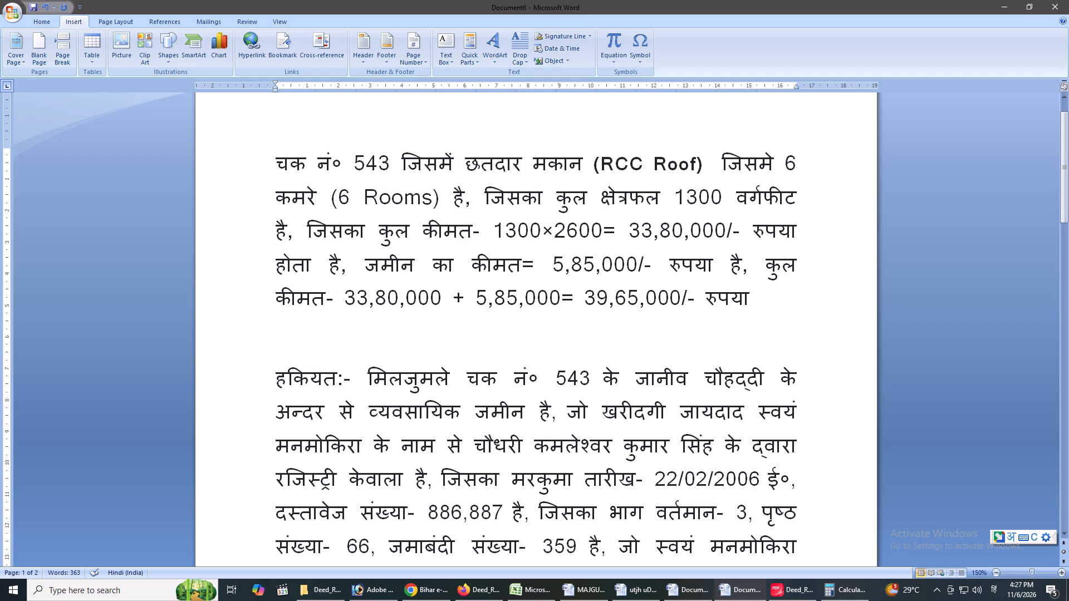
pyautogui.click(720, 162)
pyautogui.press('BackSpace')
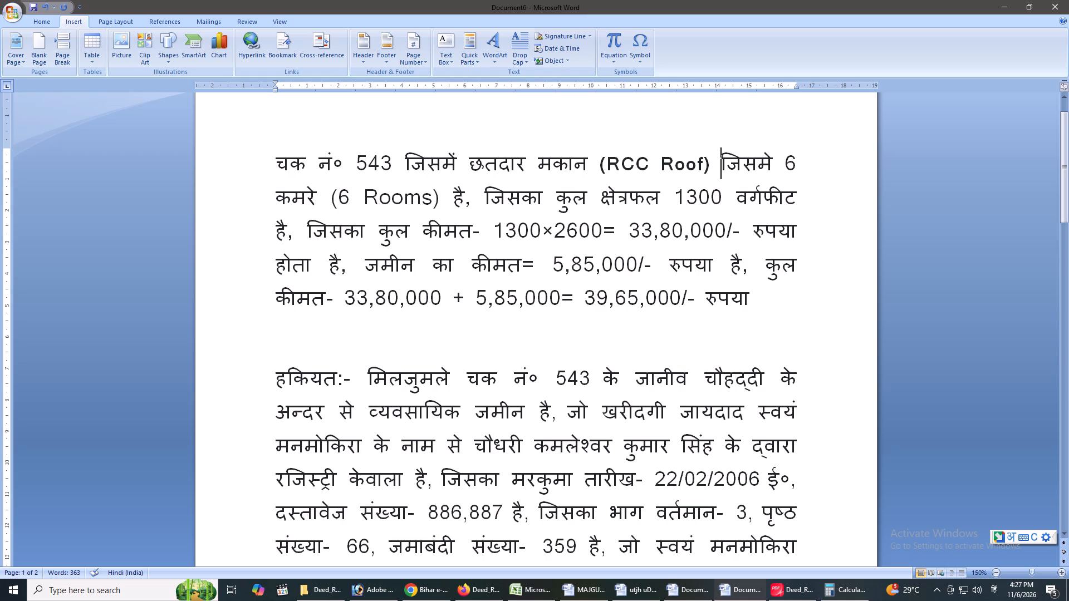
# Replace "जिसमे" after "(RCC Roof)" with the correctly spelled "जिसमें".
pyautogui.moveTo(403, 164); pyautogui.dragTo(436, 168)
pyautogui.click(437, 171)
pyautogui.moveTo(774, 165); pyautogui.dragTo(728, 159)
pyautogui.press('BackSpace')
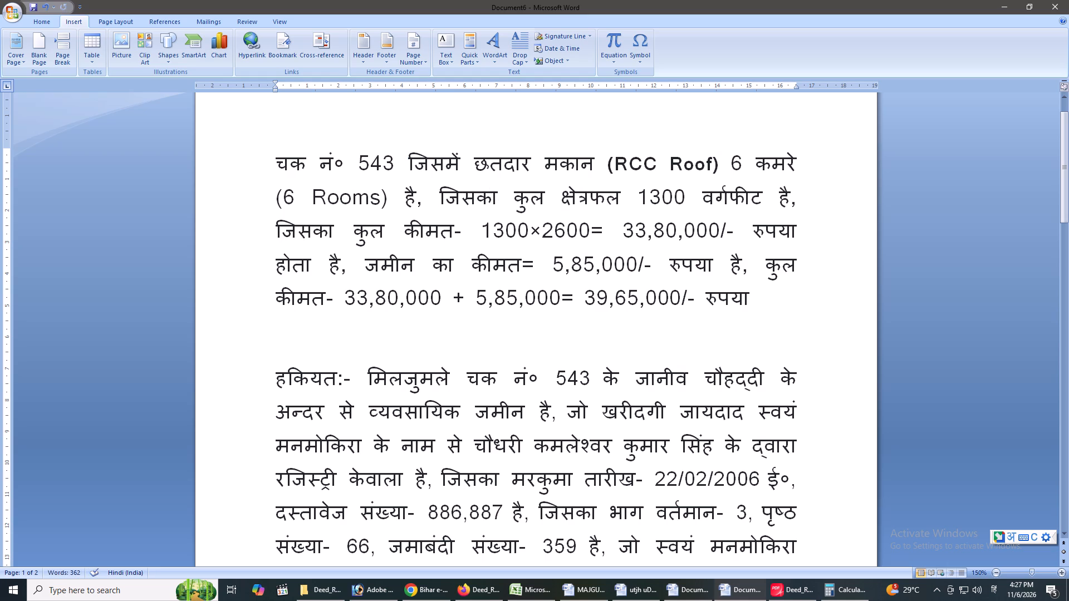
pyautogui.write('jisme')
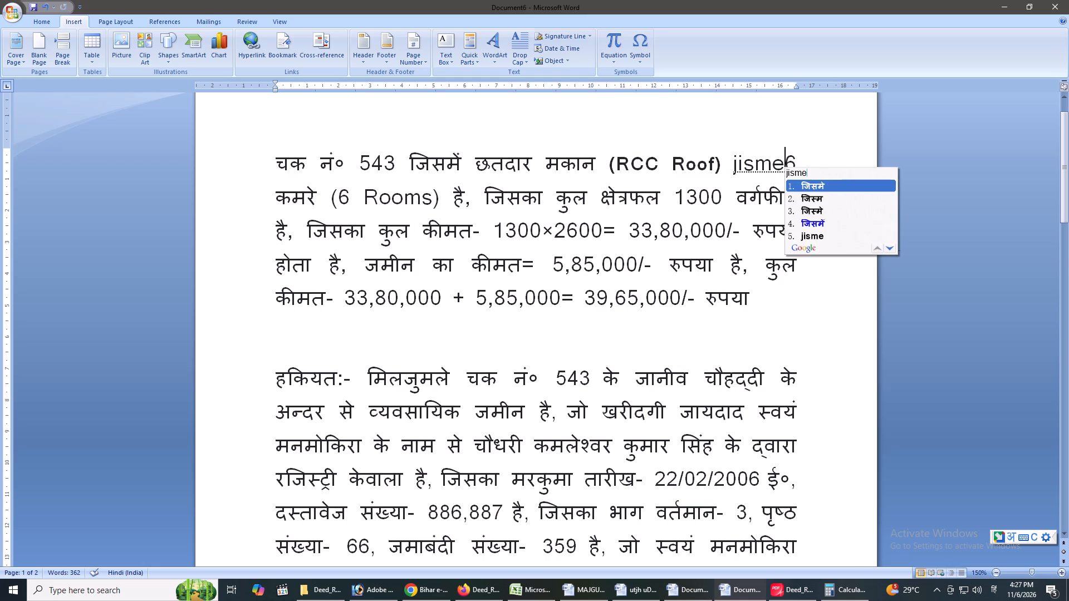
pyautogui.press('Down')
pyautogui.press('Down')
pyautogui.press('Down')
pyautogui.press('Return')
pyautogui.press('space')
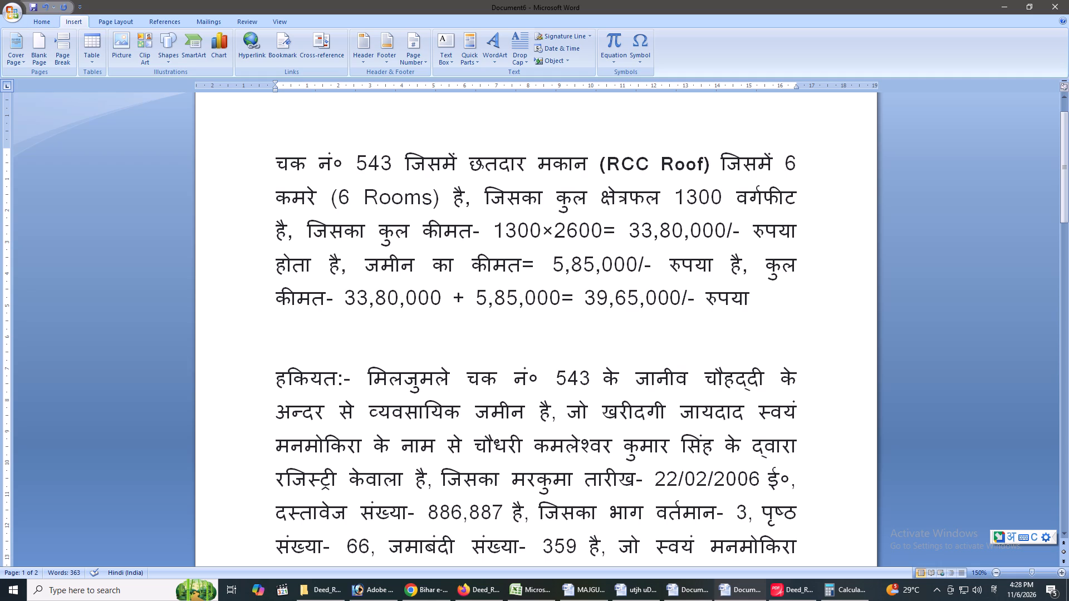
# Delete "जिस" from the word following "चक नं० 543" so that it reads "में".
pyautogui.moveTo(440, 154); pyautogui.dragTo(412, 161)
pyautogui.press('BackSpace')
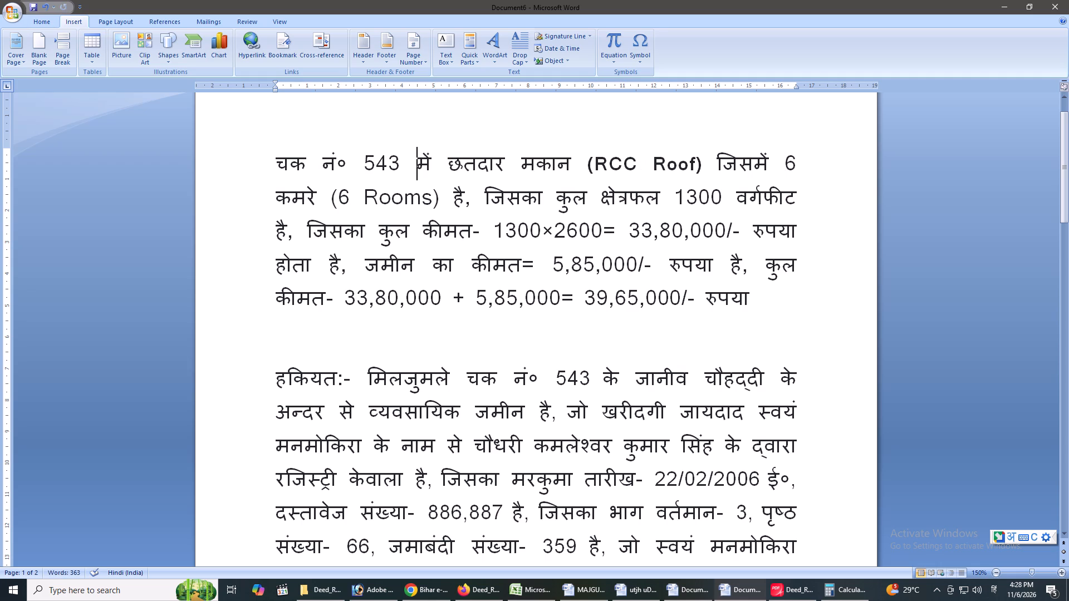
# Insert the word "स्थित" before "छतदार मकान" in the first paragraph.
pyautogui.click(444, 166)
pyautogui.write('sthi')
pyautogui.press('t')
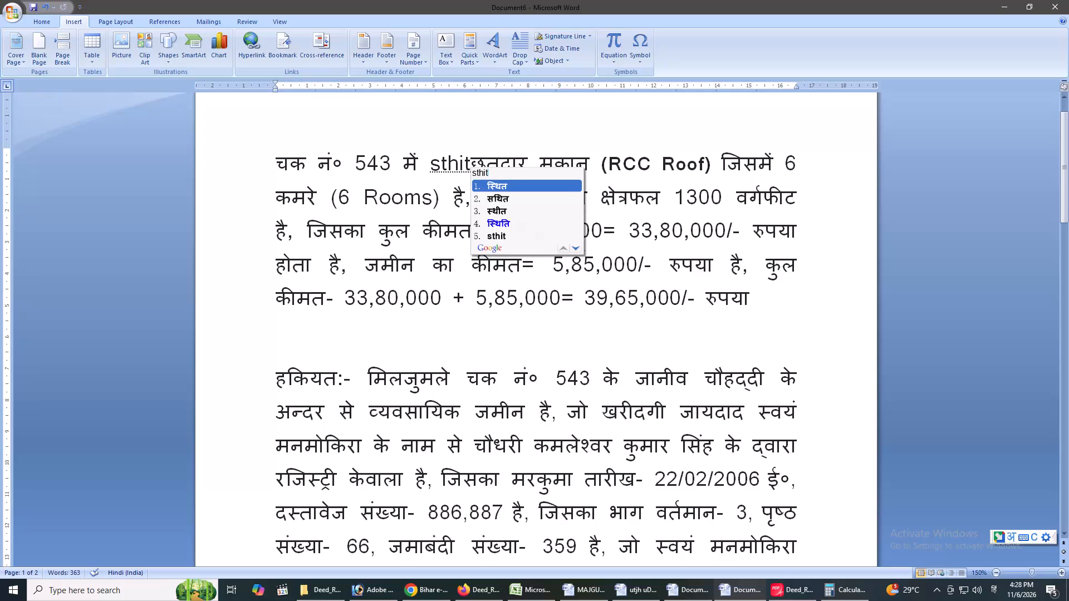
pyautogui.press('Return')
pyautogui.press('space')
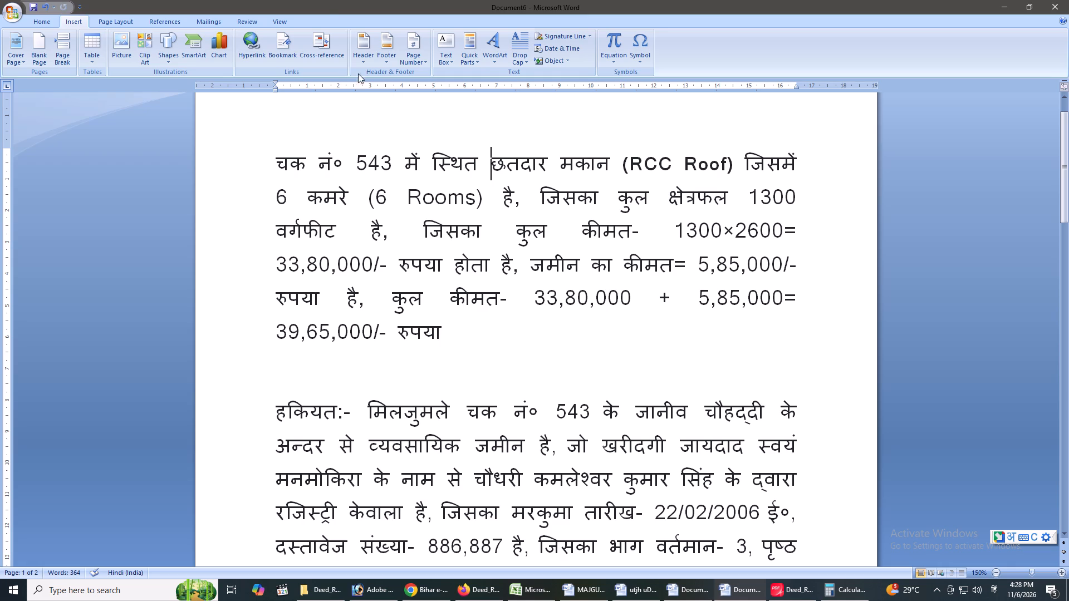
# Change the wording before "1300×2600" to "जिसका कीमत=", dropping "कुल" and replacing the hyphen with an equals sign.
pyautogui.click(416, 232)
pyautogui.moveTo(510, 235); pyautogui.dragTo(542, 241)
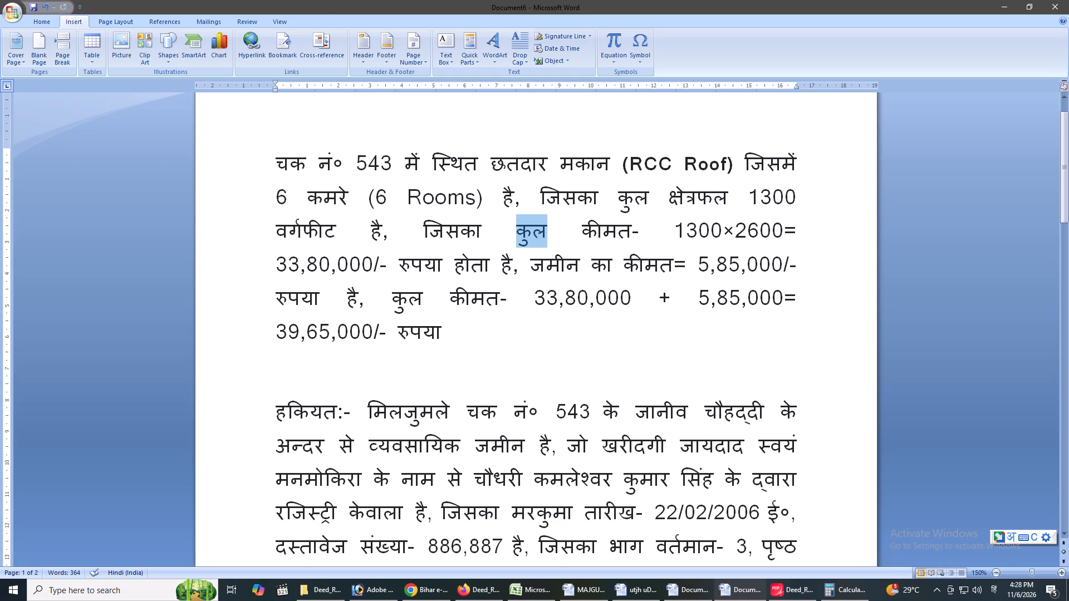
pyautogui.moveTo(542, 241); pyautogui.dragTo(548, 241)
pyautogui.press('BackSpace')
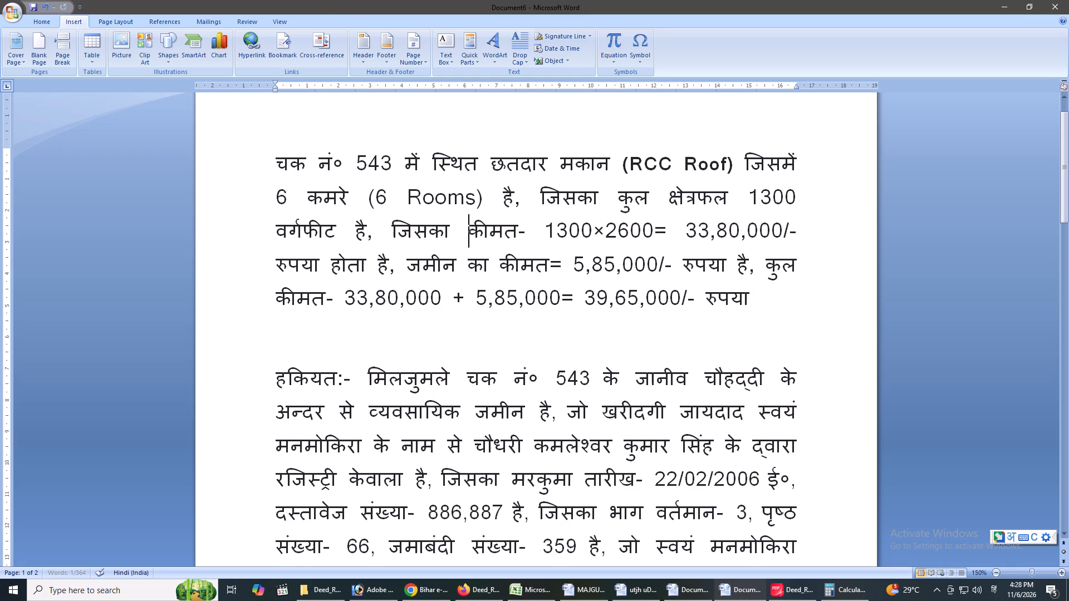
pyautogui.click(480, 243)
pyautogui.click(530, 233)
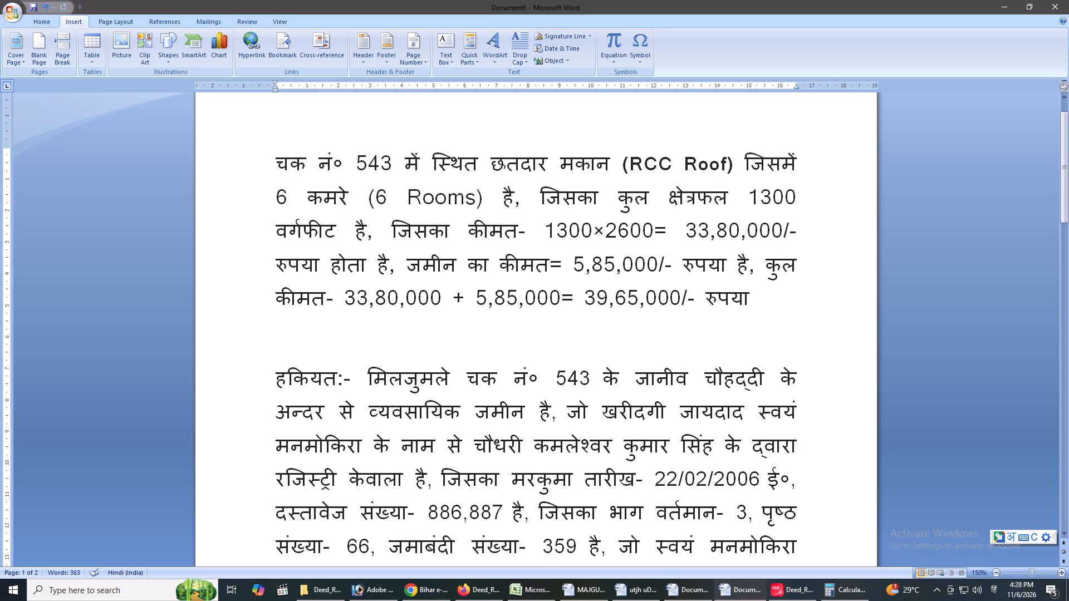
pyautogui.press('BackSpace')
pyautogui.press('=')
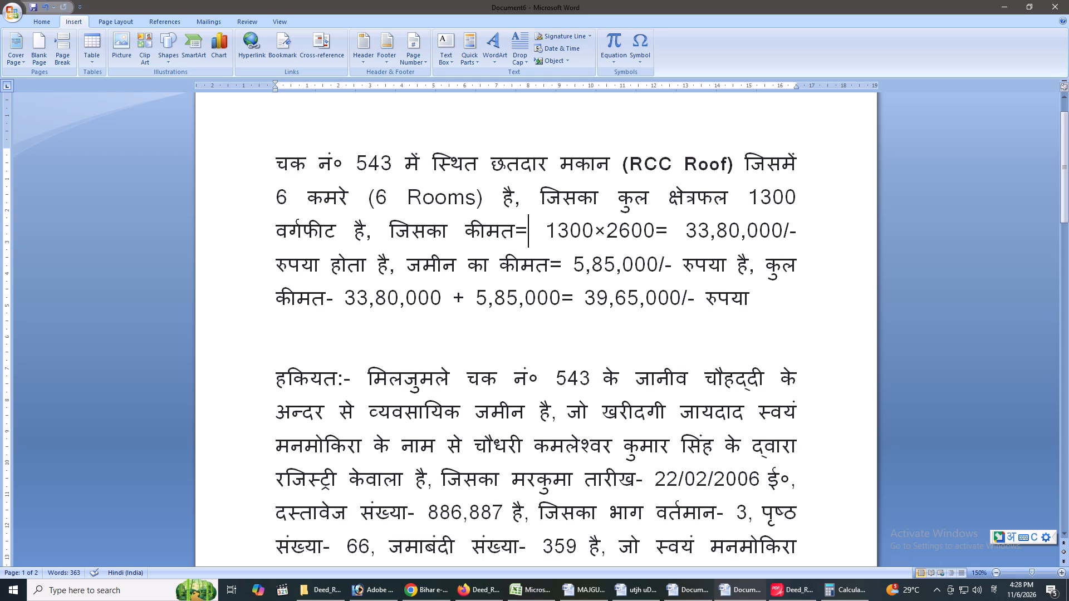
# Start the total valuation, beginning with "कुल कीमत", on a new line.
pyautogui.click(399, 264)
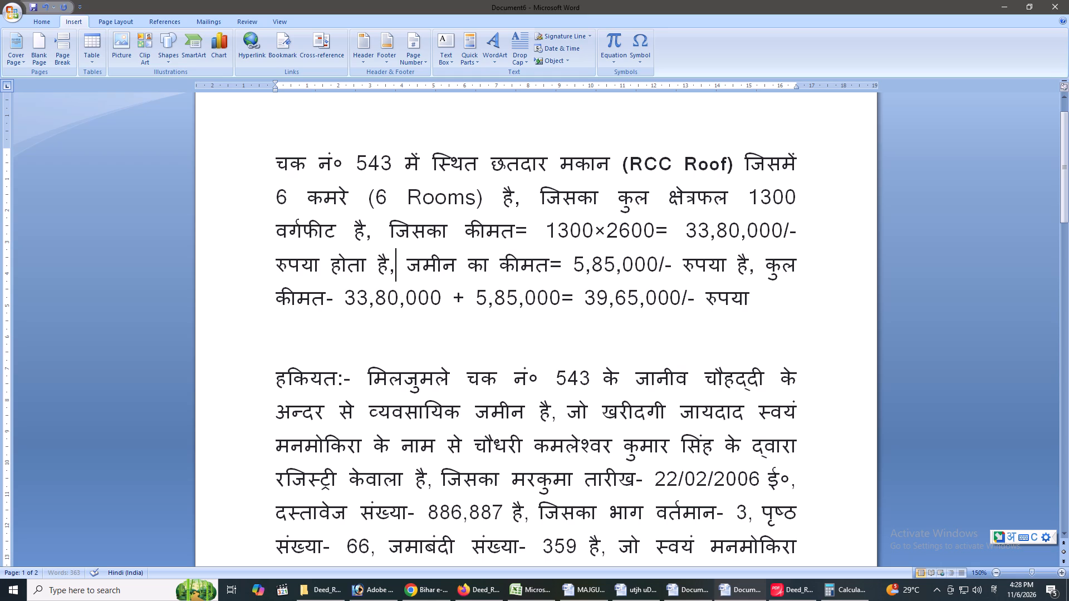
pyautogui.click(406, 268)
pyautogui.click(765, 265)
pyautogui.press('Return')
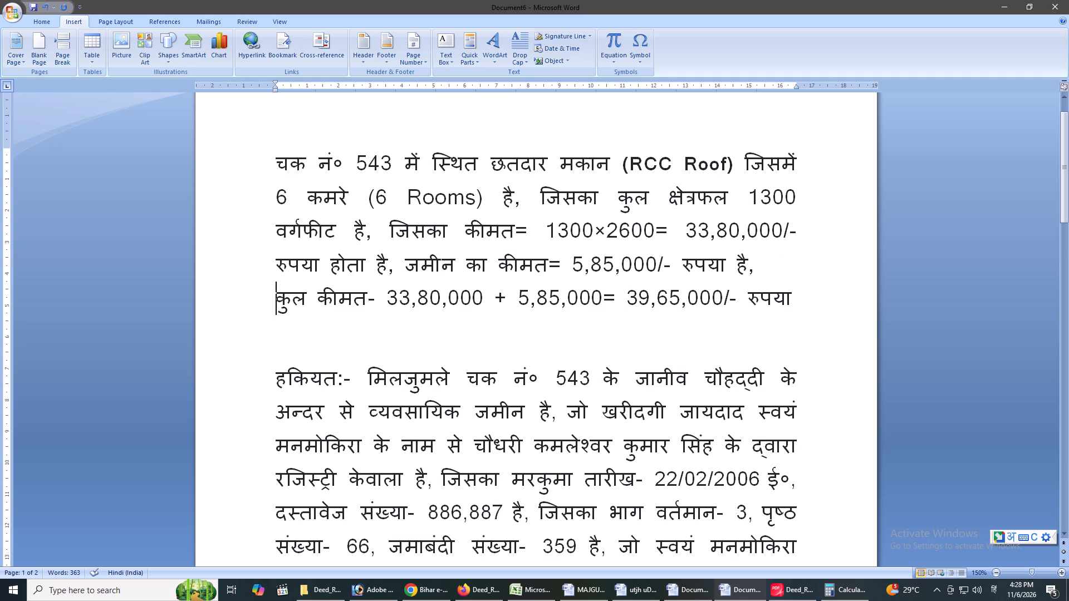
# Replace the hyphen after "कुल कीमत" with an equals sign in the total valuation line.
pyautogui.click(374, 286)
pyautogui.press('BackSpace')
pyautogui.press('=')
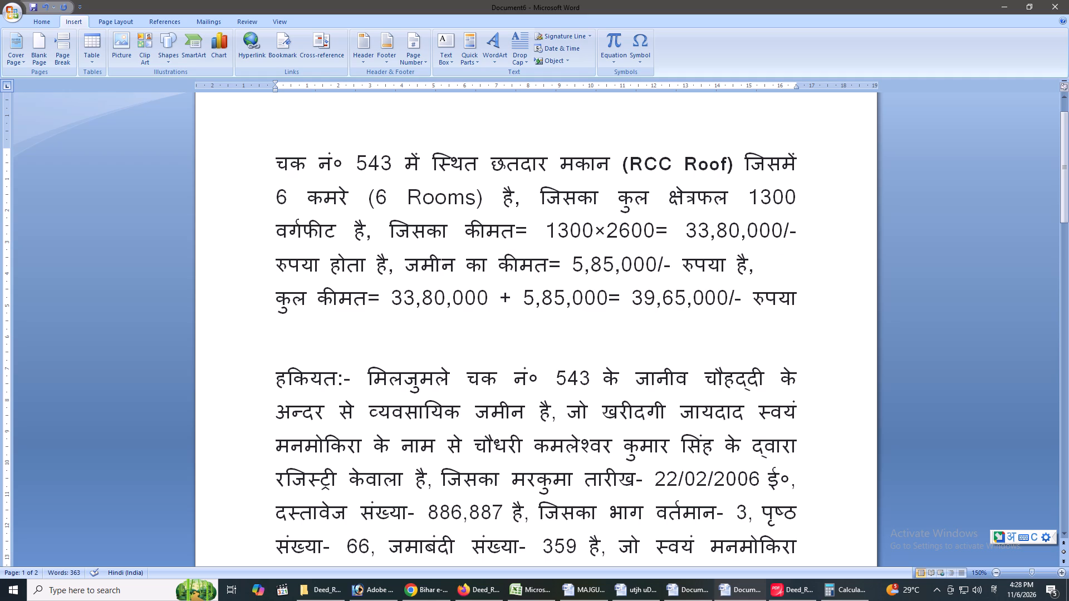
pyautogui.click(494, 301)
pyautogui.click(527, 339)
# Break the text before "जमीन का कीमत" and before "जिसका कीमत" so the land and house valuations each start on their own line.
pyautogui.click(405, 267)
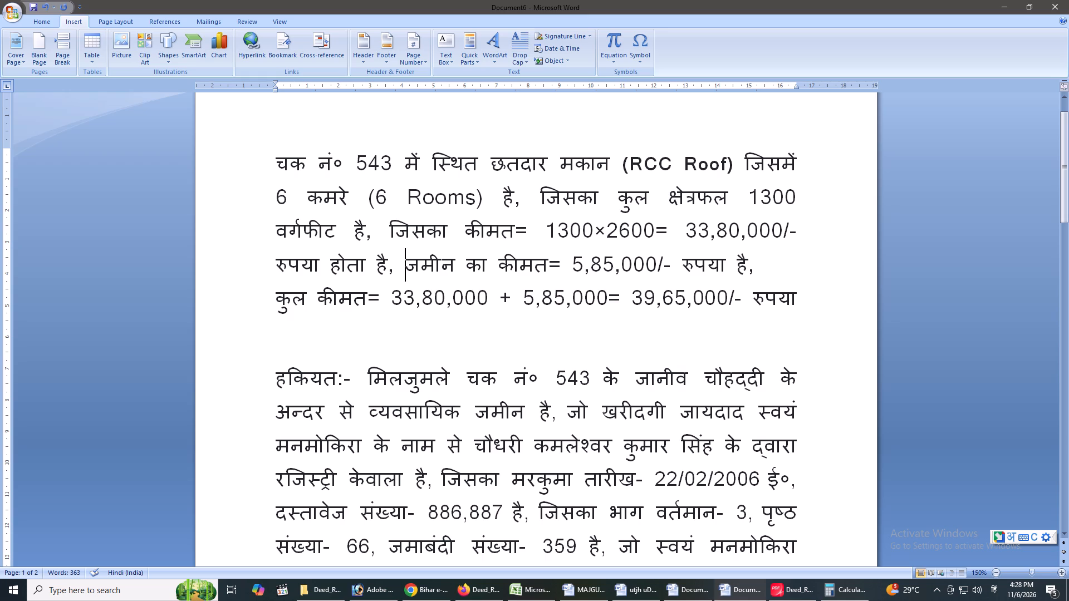
pyautogui.press('Return')
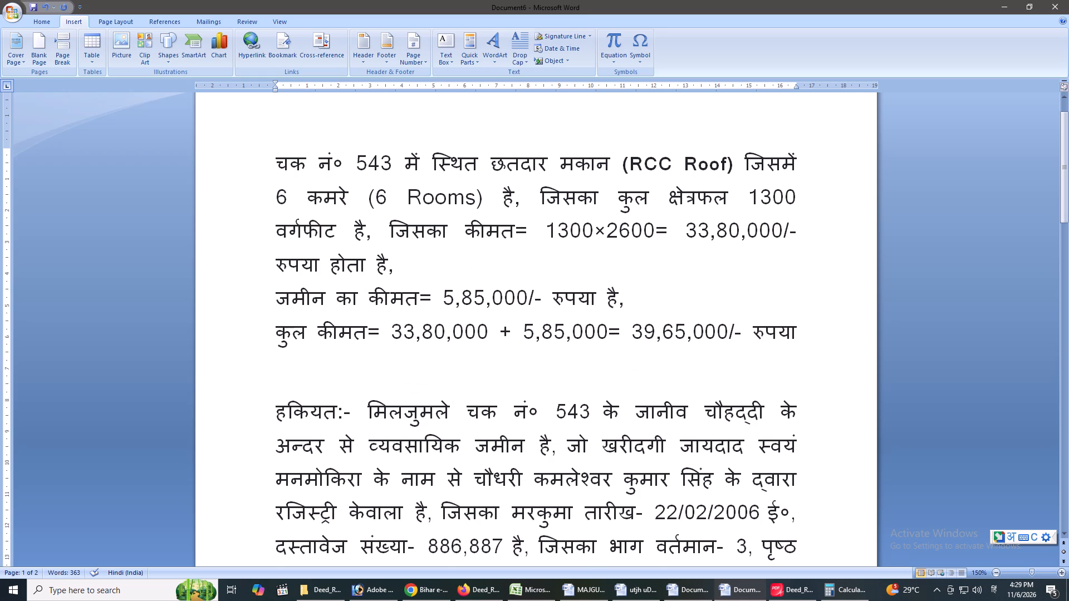
pyautogui.click(385, 231)
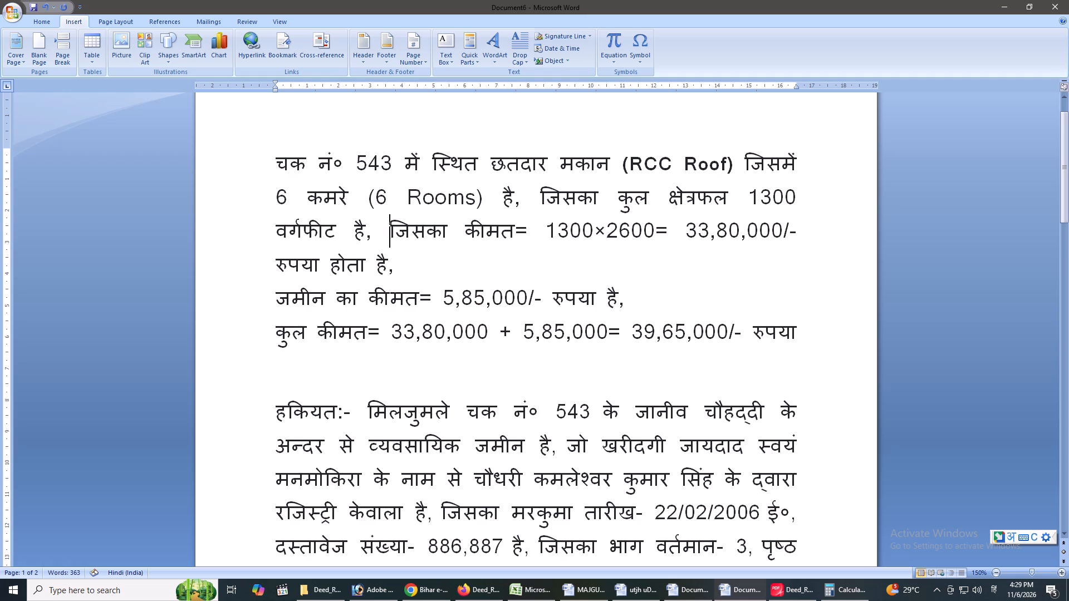
pyautogui.press('Return')
pyautogui.click(384, 244)
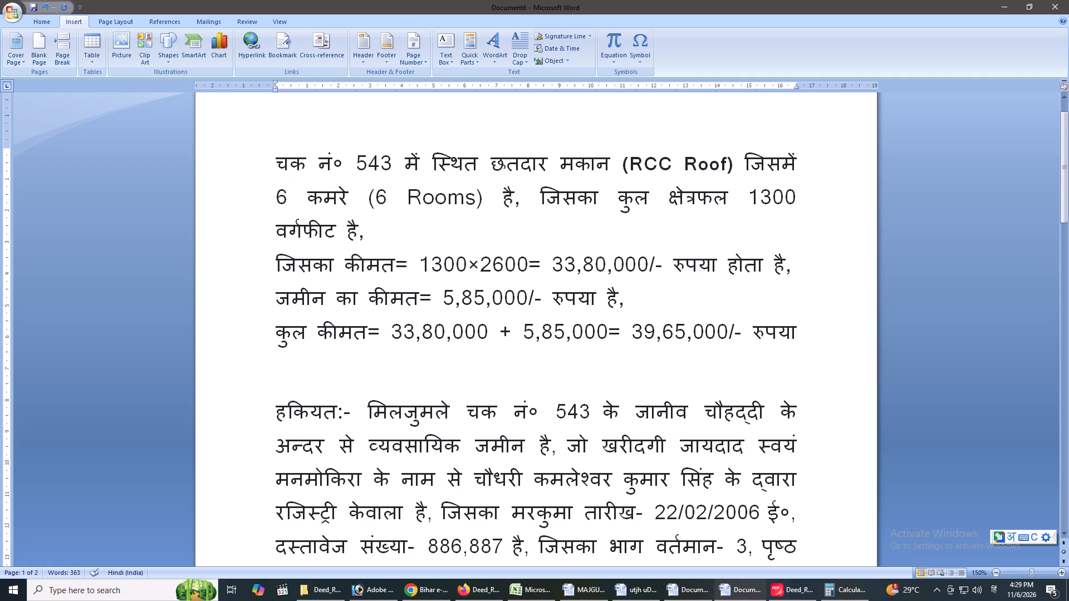
pyautogui.scroll(-1, 361, 277)
pyautogui.scroll(1, 361, 277)
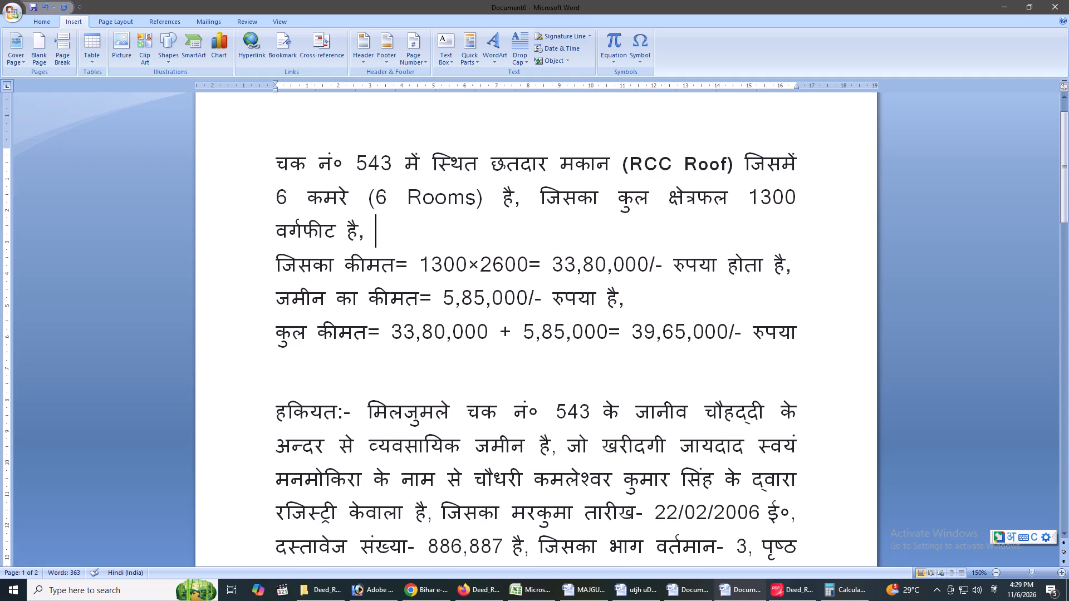
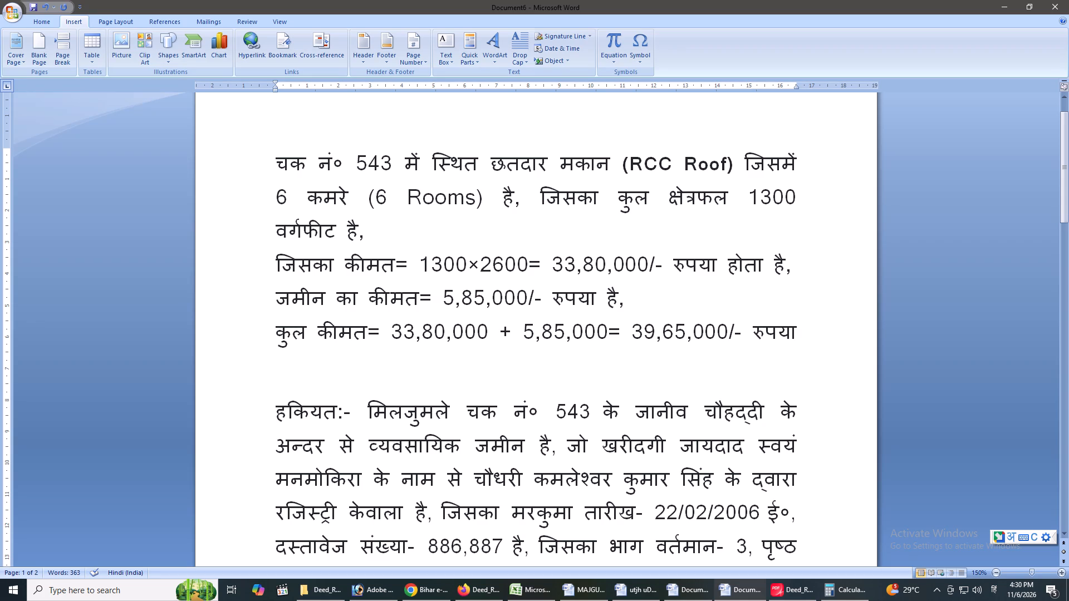
# Copy "मनमोकिरा" from the हकियत paragraph and replace the three "मनमोकिर" in the first two lines of the लेख्य संदर्भ paragraph with it.
pyautogui.moveTo(271, 154); pyautogui.dragTo(733, 395)
pyautogui.click(717, 387)
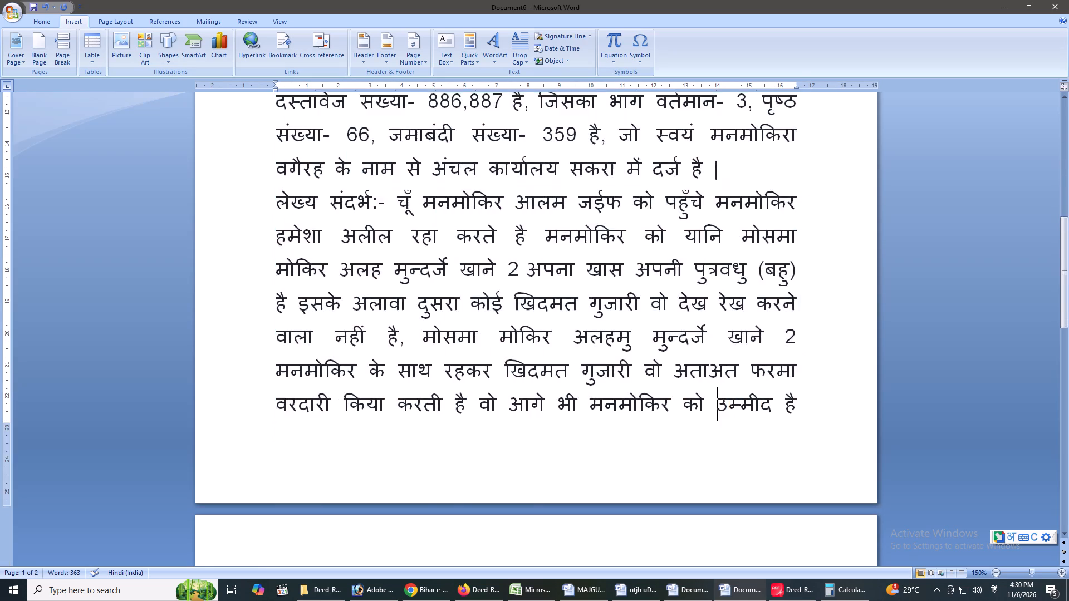
pyautogui.scroll(5, 524, 261)
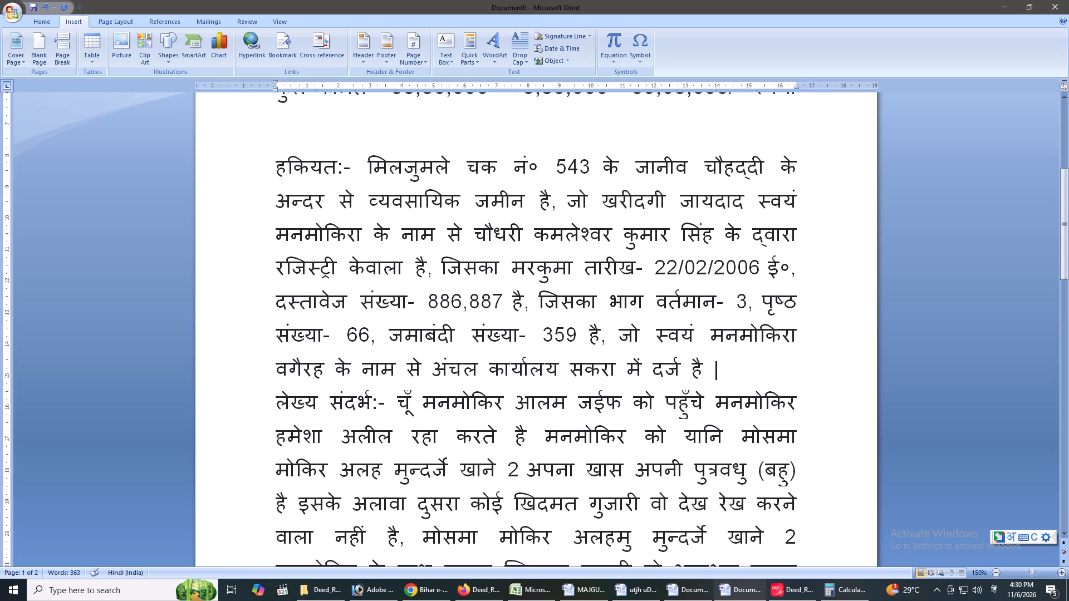
pyautogui.moveTo(277, 232); pyautogui.dragTo(360, 229)
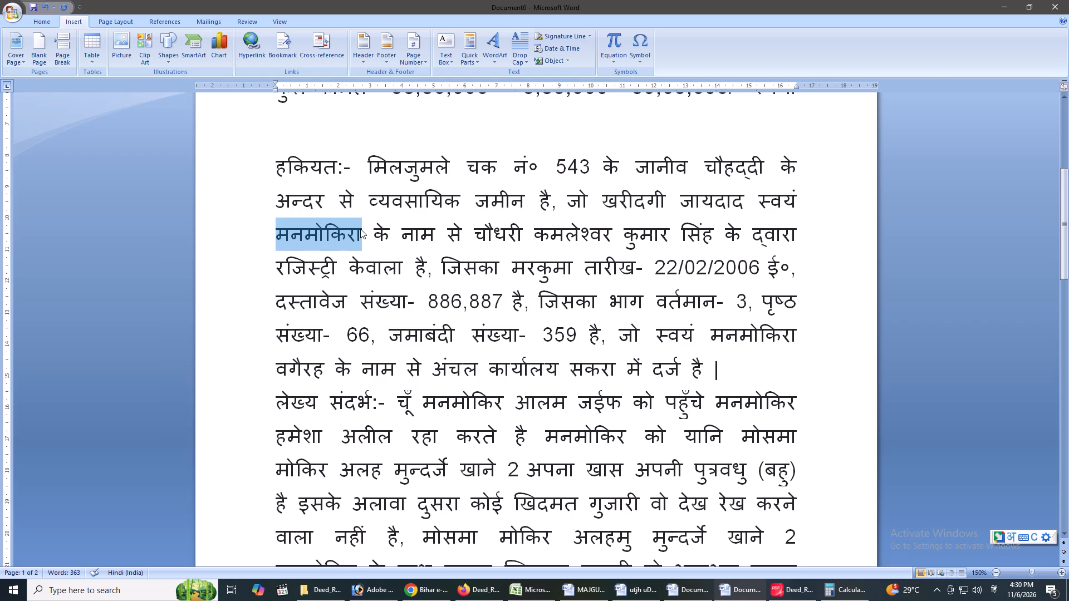
pyautogui.hotkey('ctrl', 'c')
pyautogui.click(725, 375)
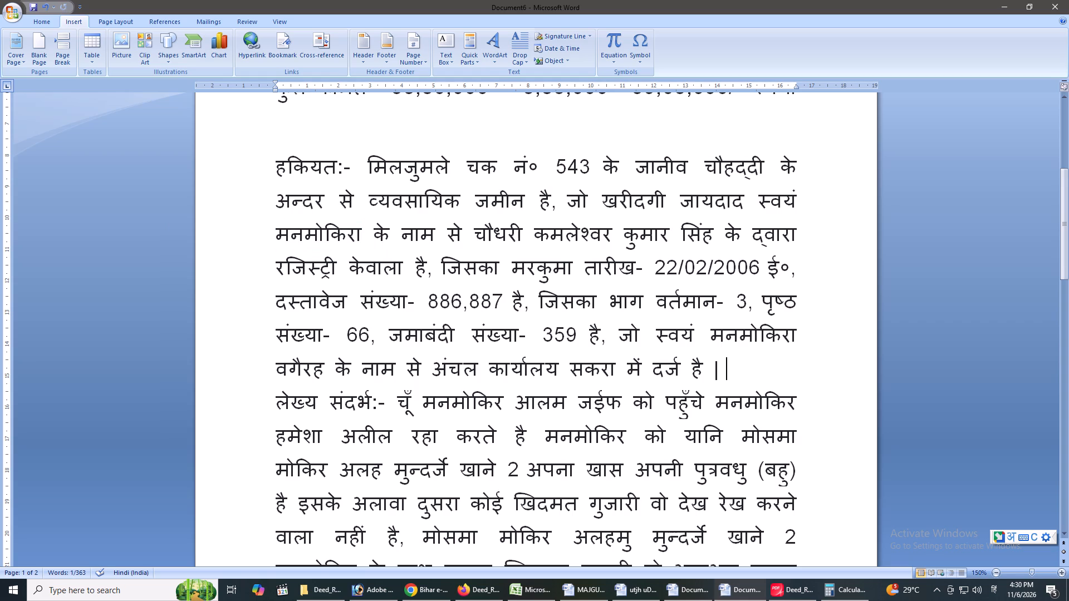
pyautogui.moveTo(716, 404); pyautogui.dragTo(793, 403)
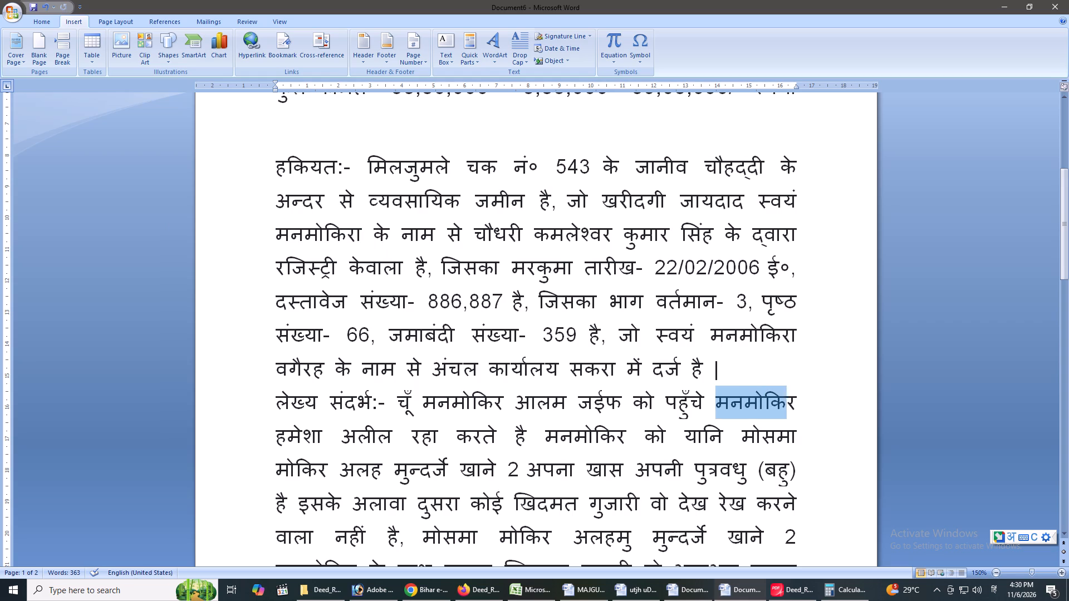
pyautogui.moveTo(793, 403); pyautogui.dragTo(795, 403)
pyautogui.hotkey('ctrl', 'v')
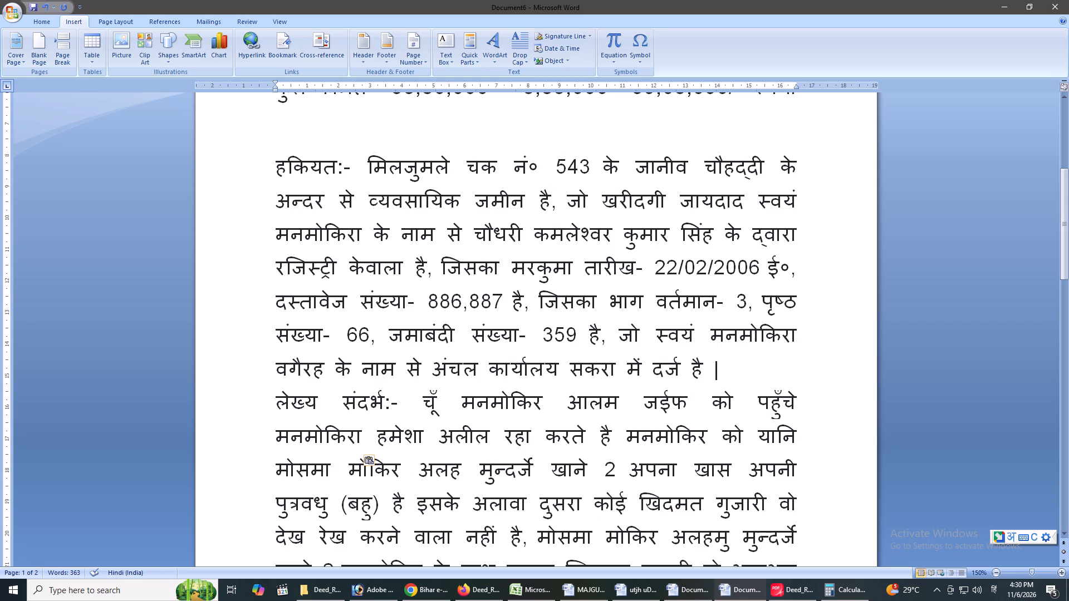
pyautogui.moveTo(626, 432); pyautogui.dragTo(703, 439)
pyautogui.hotkey('ctrl', 'v')
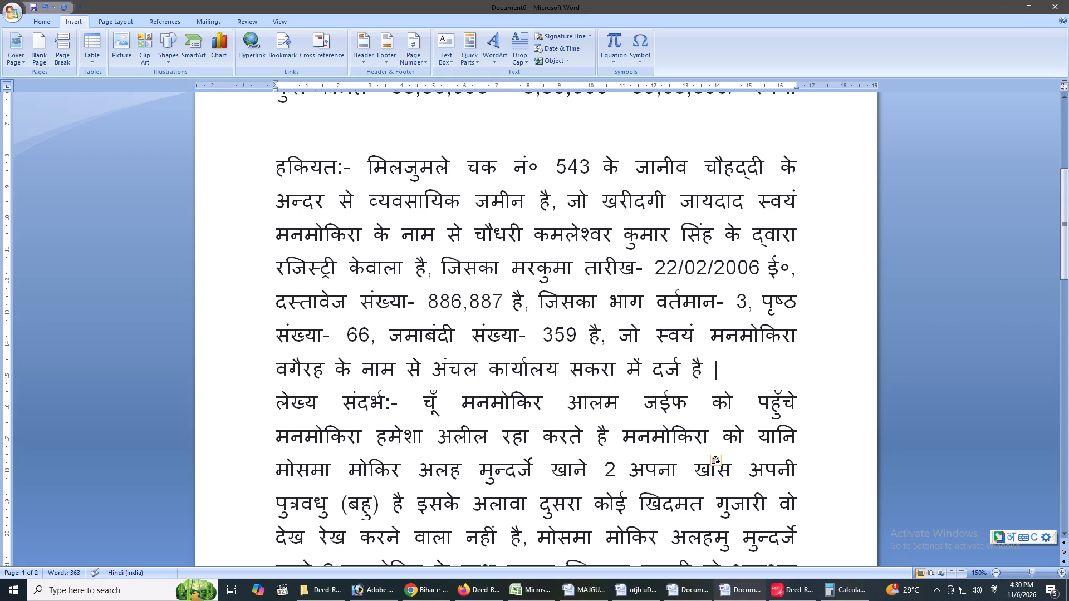
pyautogui.moveTo(455, 398); pyautogui.dragTo(542, 410)
pyautogui.hotkey('ctrl', 'v')
pyautogui.click(514, 423)
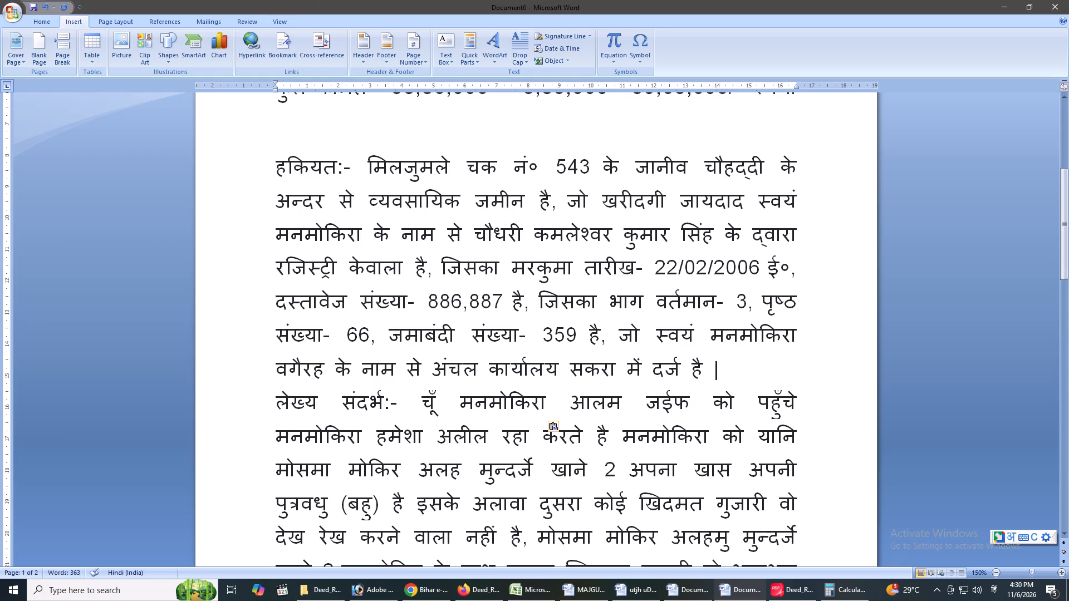
# Replace "मनमोकिर" with the copied "मनमोकिरा" before "के साथ रहकर" and after "वो आगे भी".
pyautogui.scroll(-1, 600, 460)
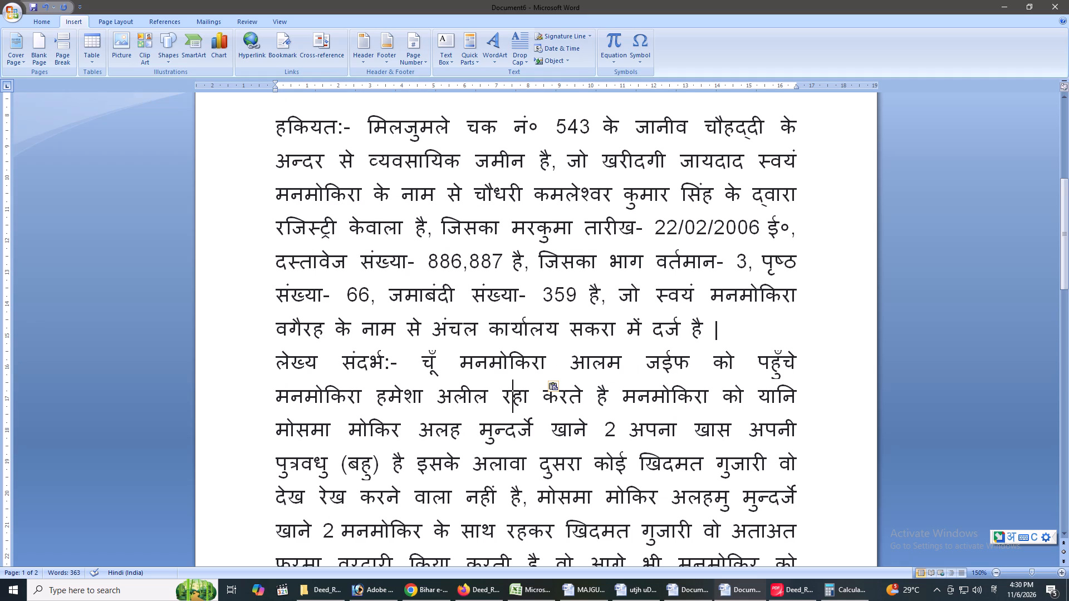
pyautogui.scroll(-1, 404, 489)
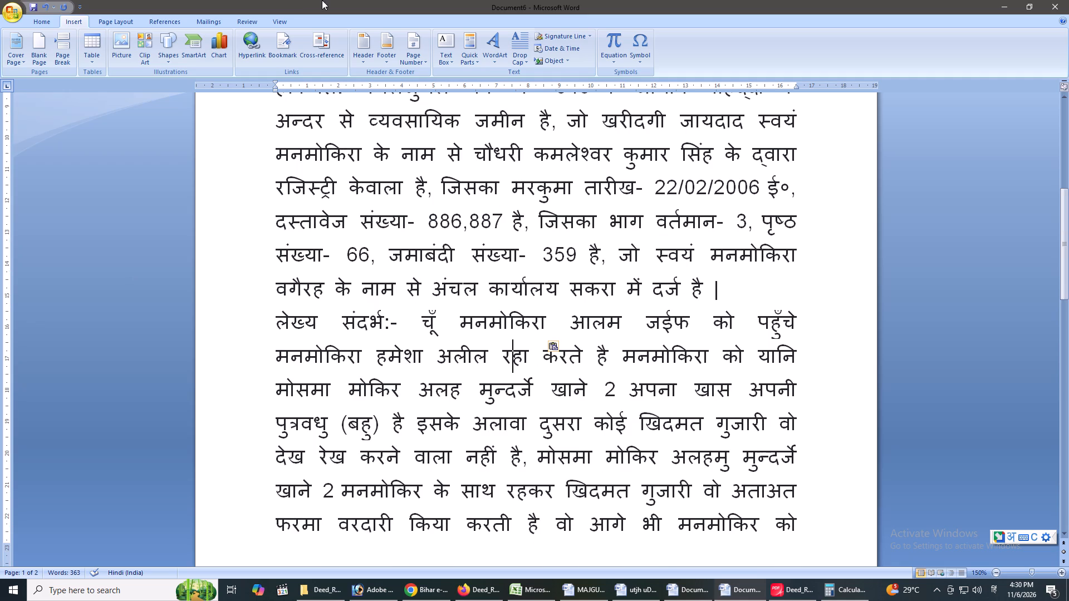
pyautogui.moveTo(343, 489); pyautogui.dragTo(423, 489)
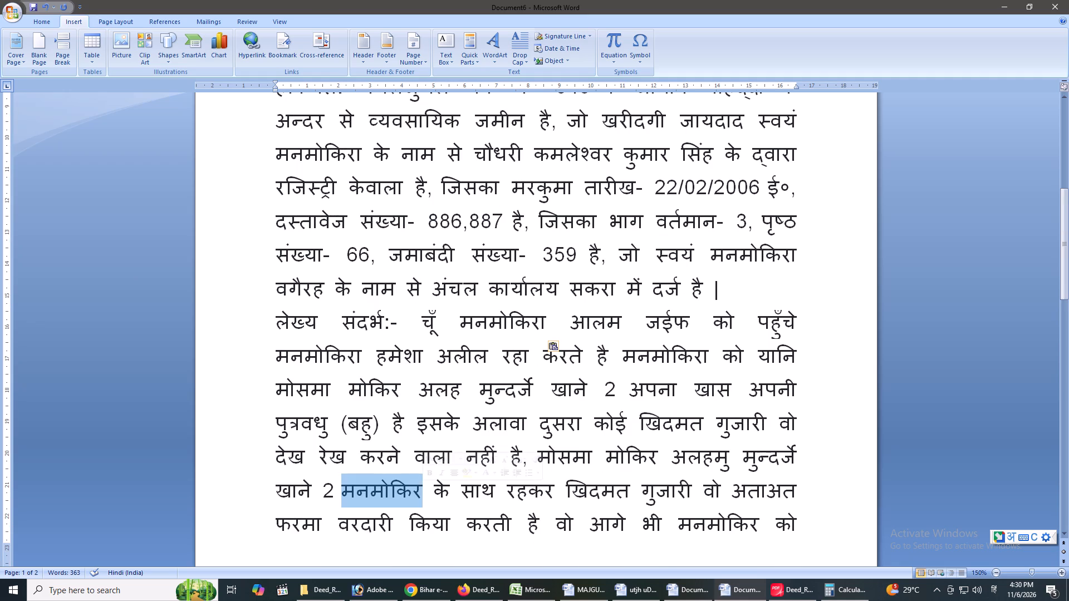
pyautogui.hotkey('ctrl', 'v')
pyautogui.scroll(-1, 462, 520)
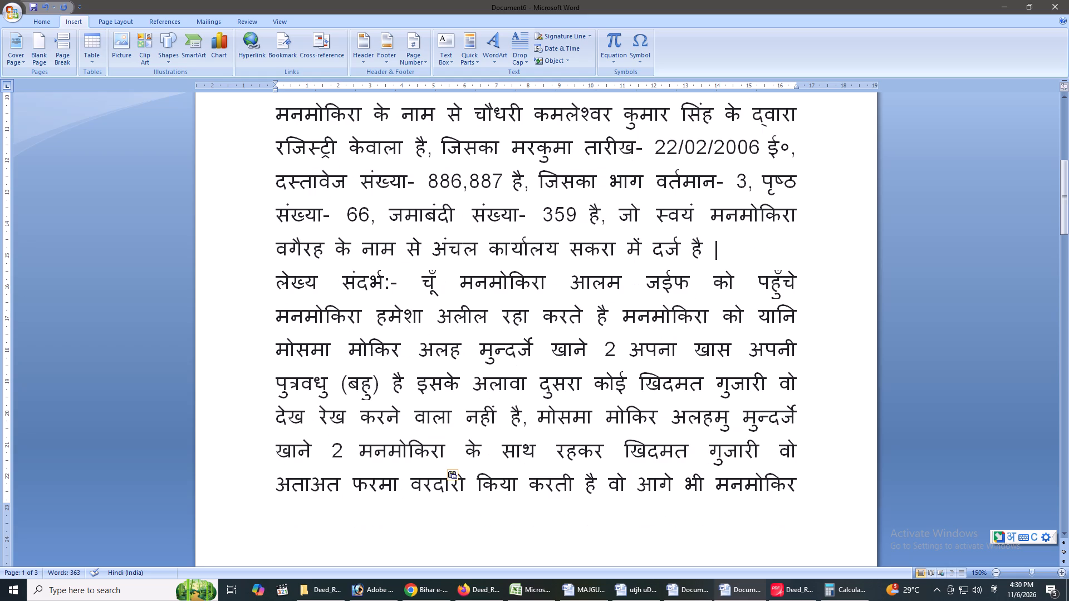
pyautogui.moveTo(713, 490); pyautogui.dragTo(797, 484)
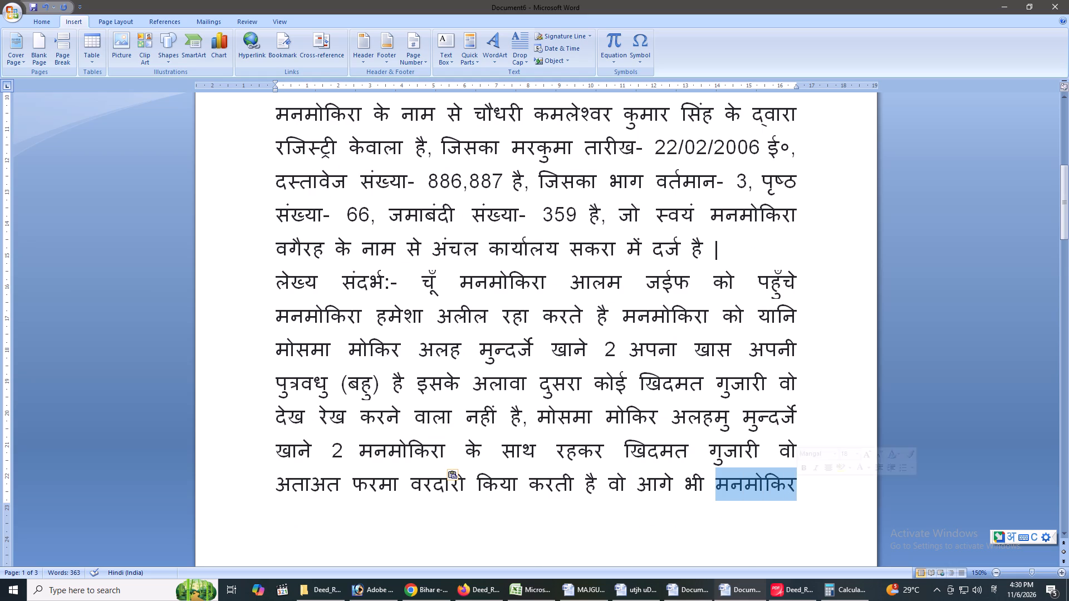
pyautogui.hotkey('ctrl', 'v')
# Replace "मनमोकिर" with "मनमोकिरा" after "जिससे" and before "मरहम हो" near the start of page 2.
pyautogui.scroll(-1, 511, 456)
pyautogui.scroll(1, 478, 475)
pyautogui.scroll(-1, 395, 515)
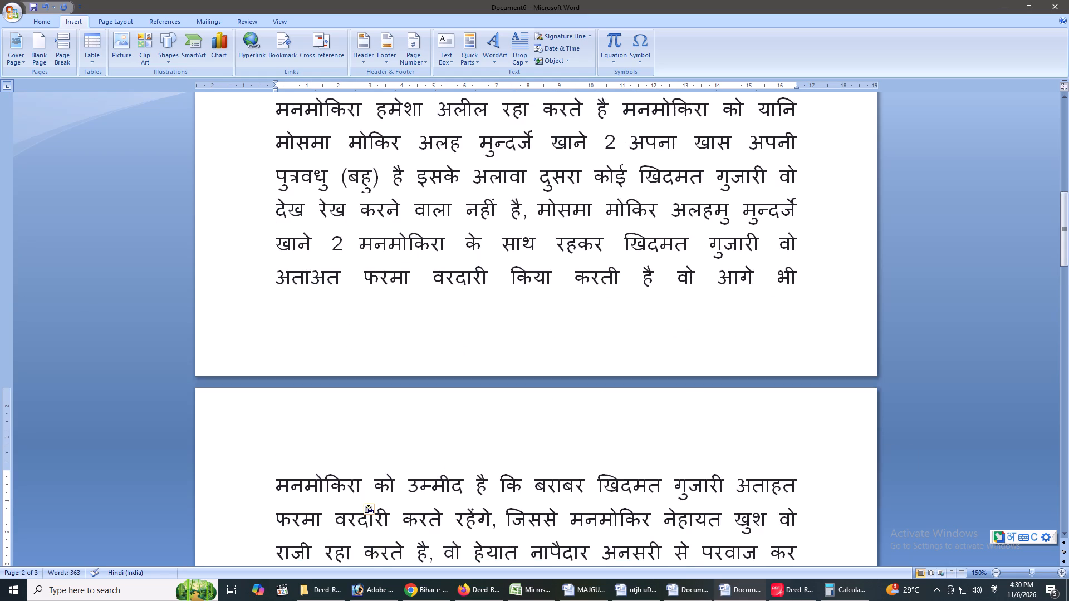
pyautogui.scroll(-2, 495, 496)
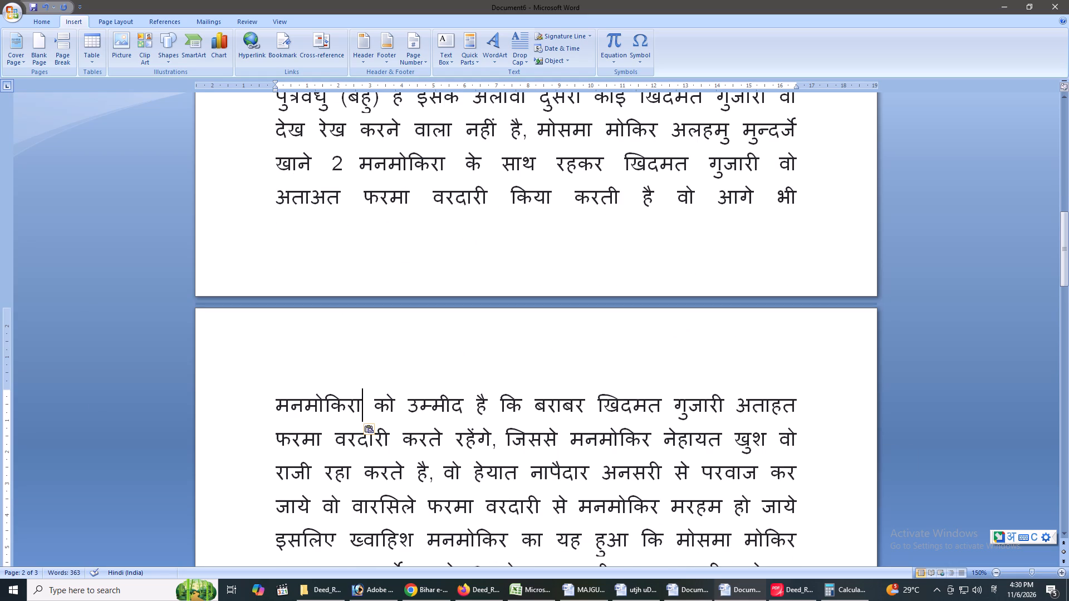
pyautogui.moveTo(571, 441); pyautogui.dragTo(646, 438)
pyautogui.hotkey('ctrl', 'v')
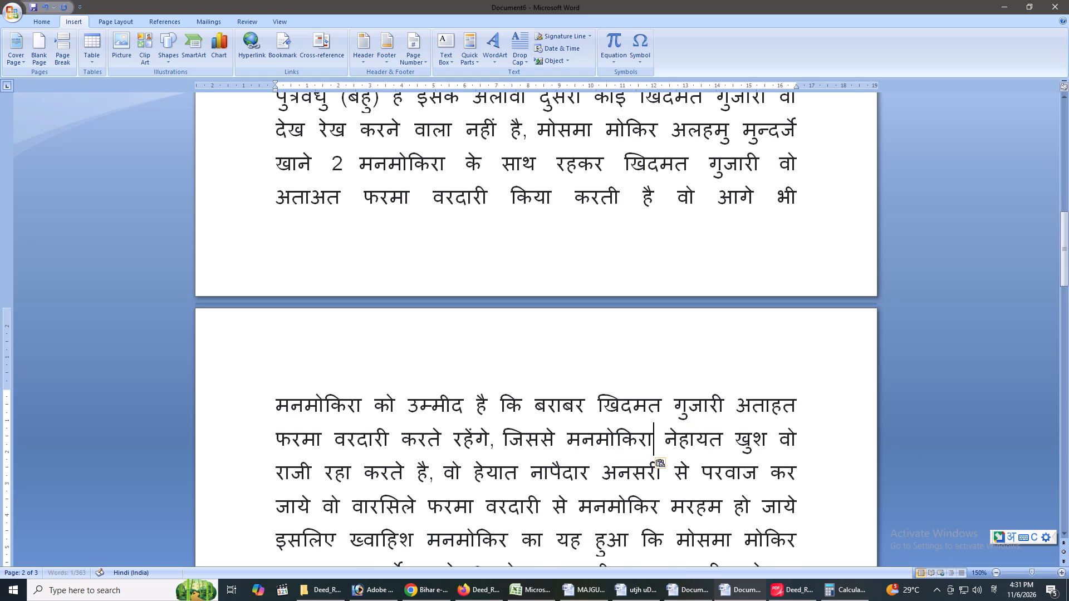
pyautogui.scroll(-1, 489, 474)
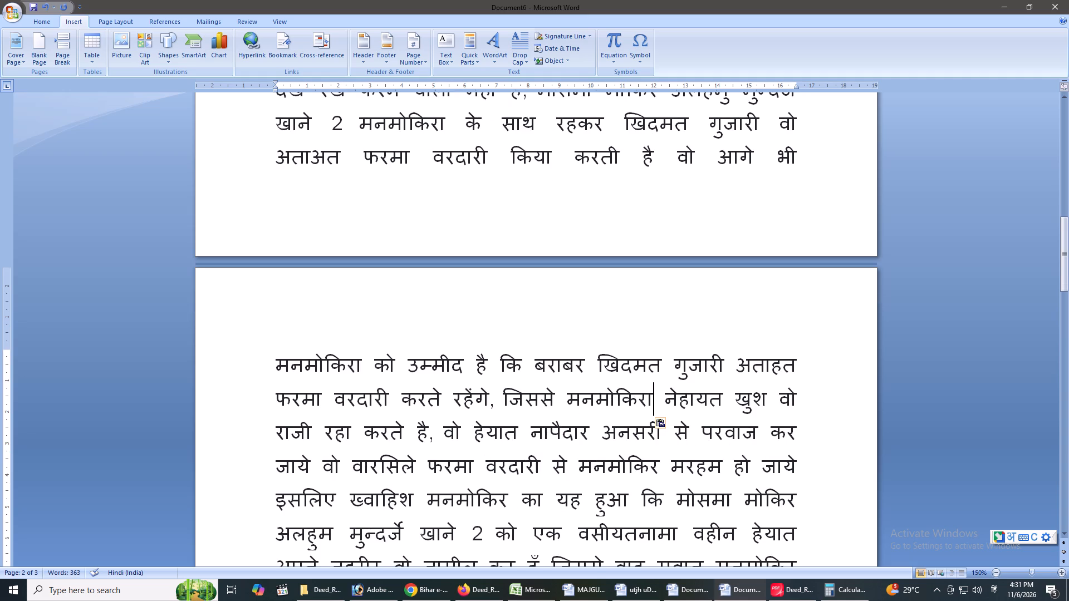
pyautogui.scroll(-1, 472, 464)
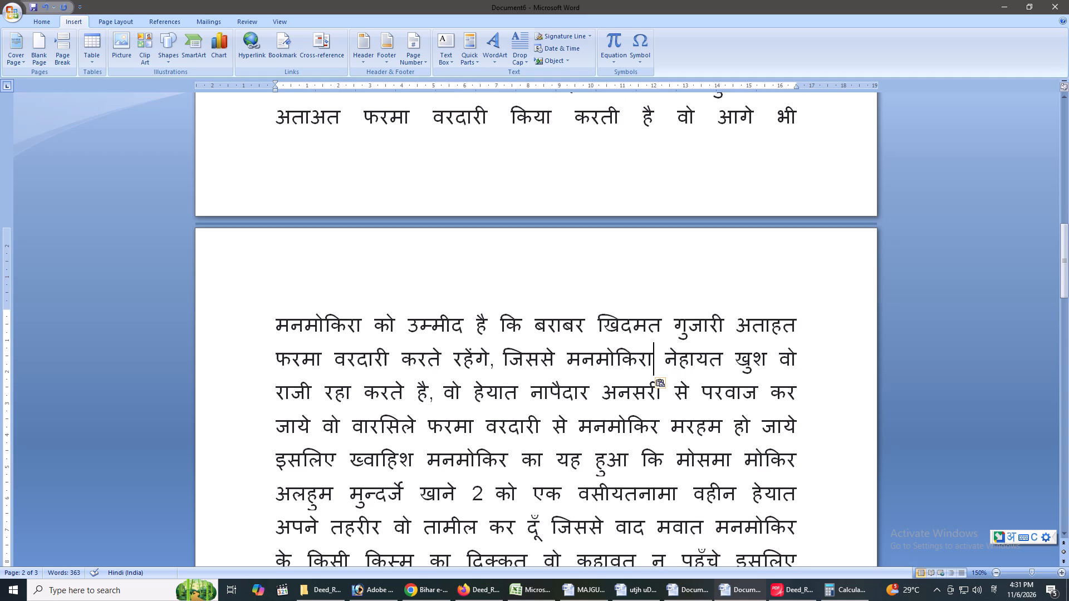
pyautogui.moveTo(575, 426); pyautogui.dragTo(658, 426)
pyautogui.hotkey('ctrl', 'v')
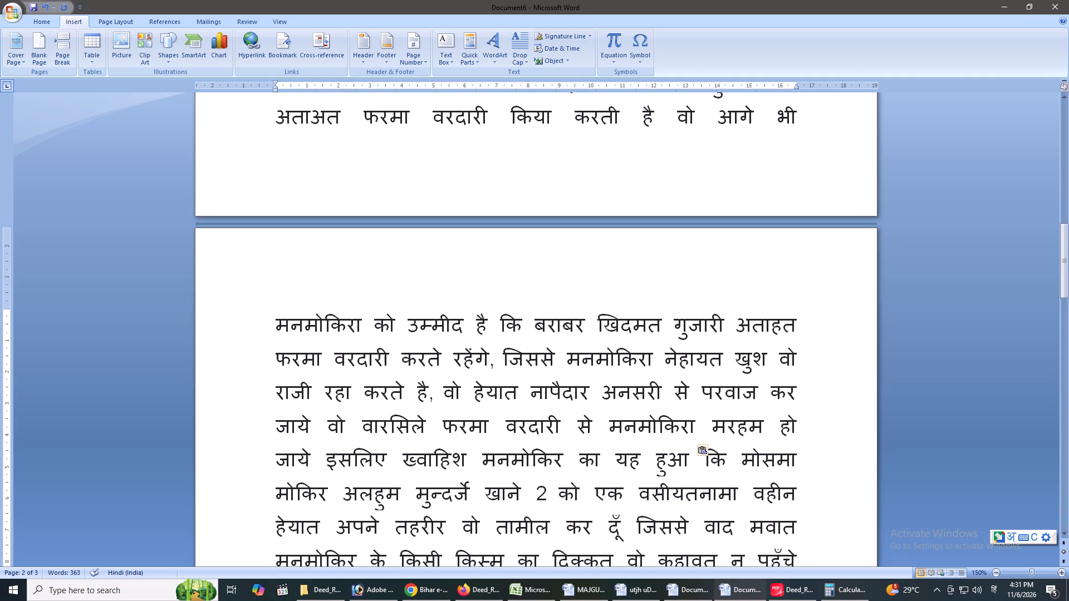
# Correct the word "मरहम" to "मरहूम" after "मनमोकिरा" on page 2.
pyautogui.scroll(-1, 741, 447)
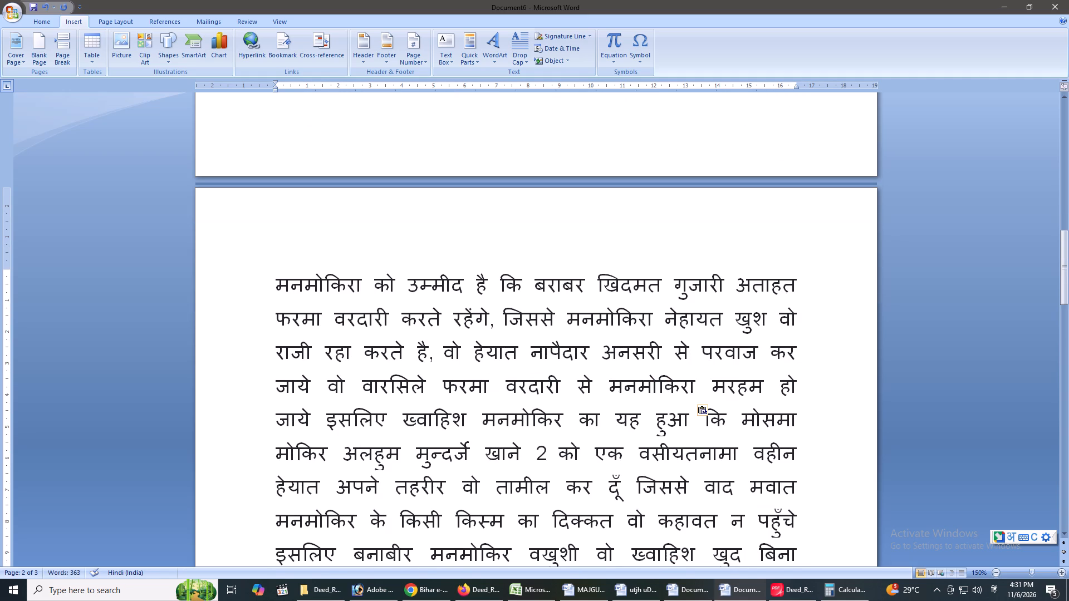
pyautogui.moveTo(710, 391); pyautogui.dragTo(762, 383)
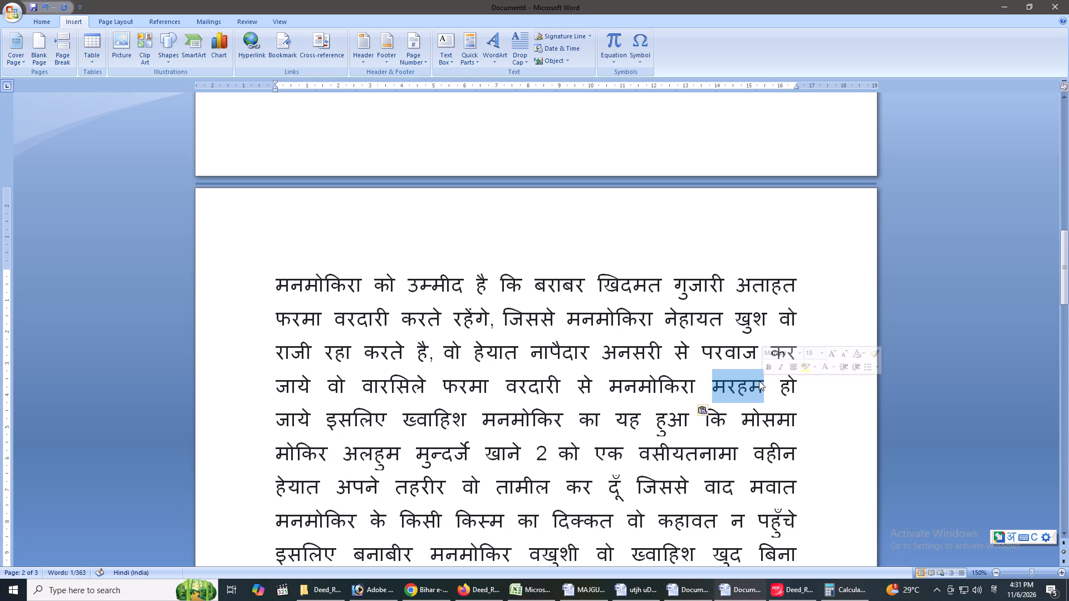
pyautogui.write('mar')
pyautogui.write('hum')
pyautogui.press('Return')
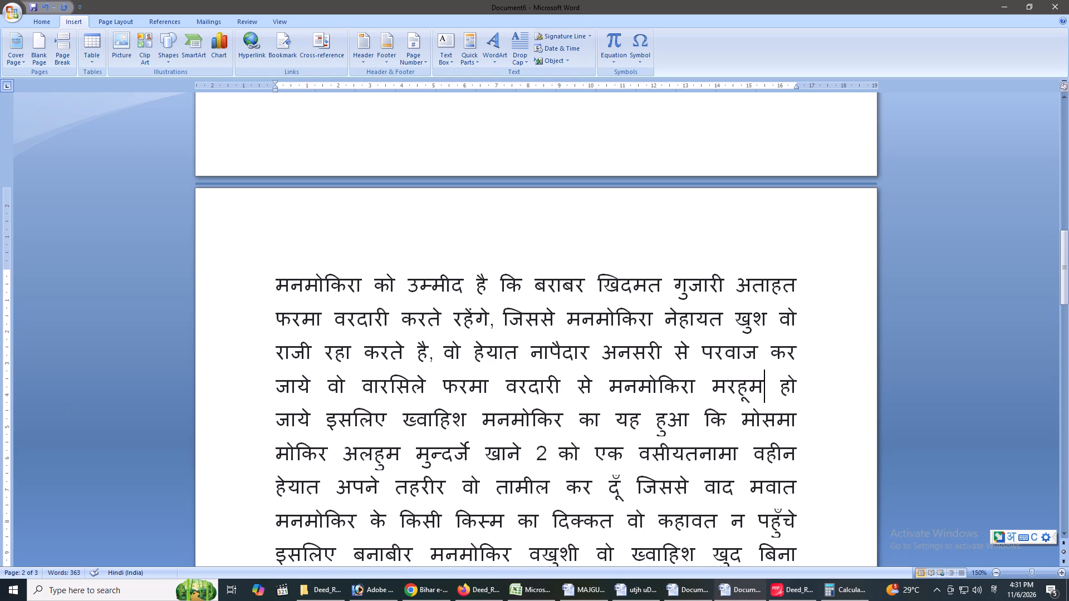
# Replace "मनमोकिर" with "मनमोकिरा" after "इसलिए ख्वाहिश", before "के किसी किस्म" and after "इसलिए बनाबीर".
pyautogui.moveTo(564, 427); pyautogui.dragTo(483, 417)
pyautogui.hotkey('ctrl', 'v')
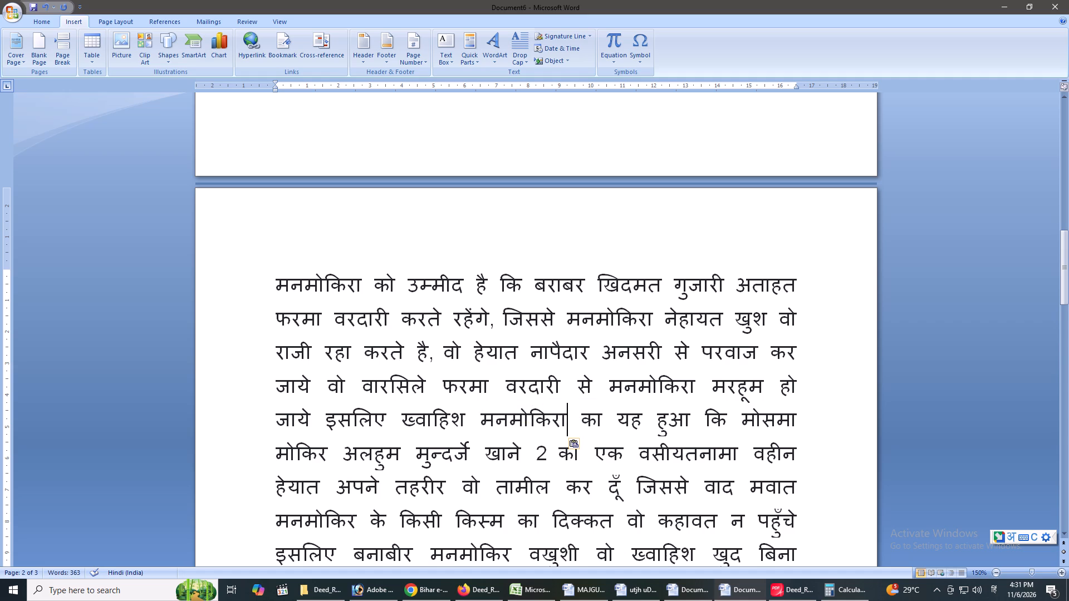
pyautogui.scroll(-1, 311, 460)
pyautogui.scroll(-1, 416, 452)
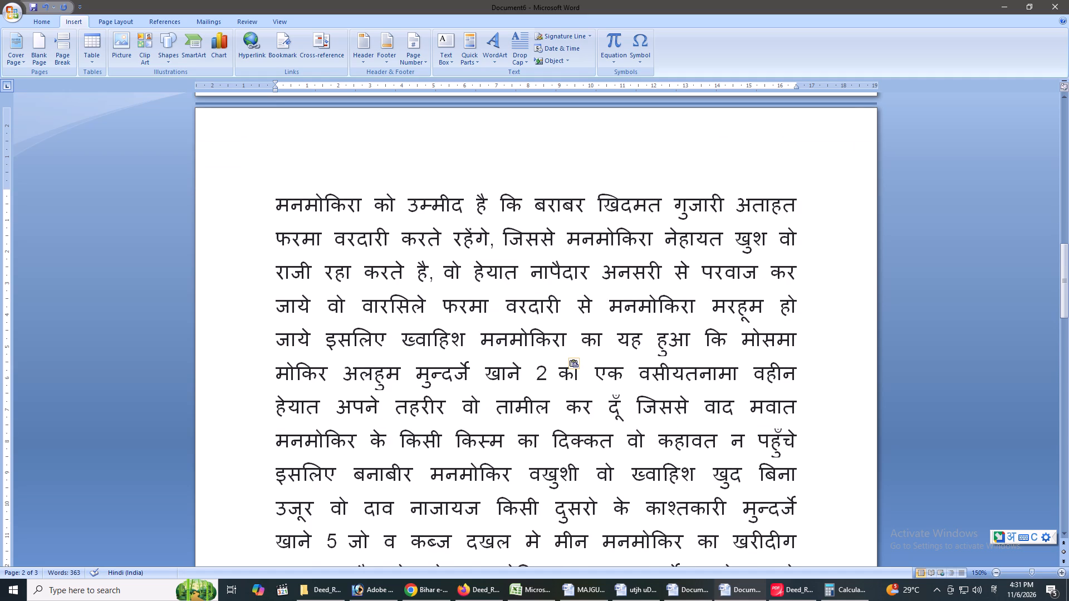
pyautogui.moveTo(349, 435); pyautogui.dragTo(258, 452)
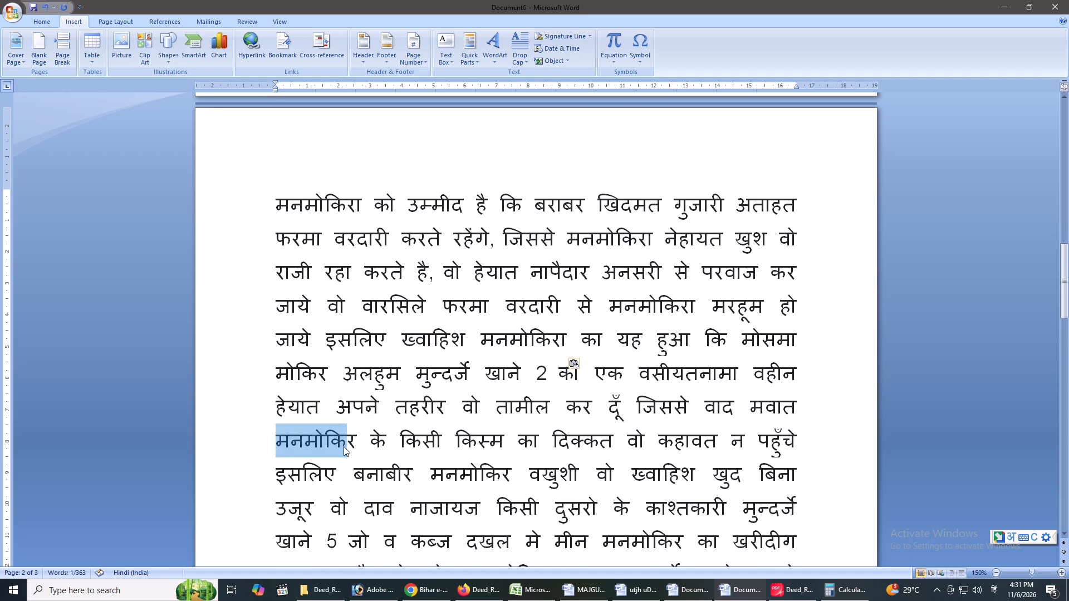
pyautogui.moveTo(356, 443); pyautogui.dragTo(292, 448)
pyautogui.click(362, 459)
pyautogui.moveTo(356, 441); pyautogui.dragTo(266, 440)
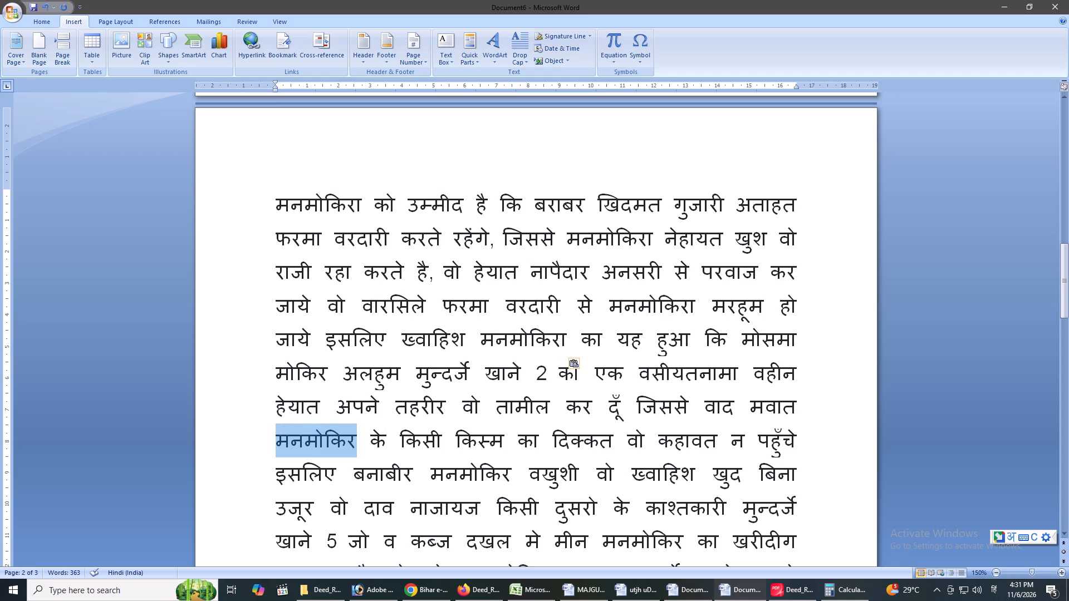
pyautogui.hotkey('ctrl', 'v')
pyautogui.scroll(-1, 734, 434)
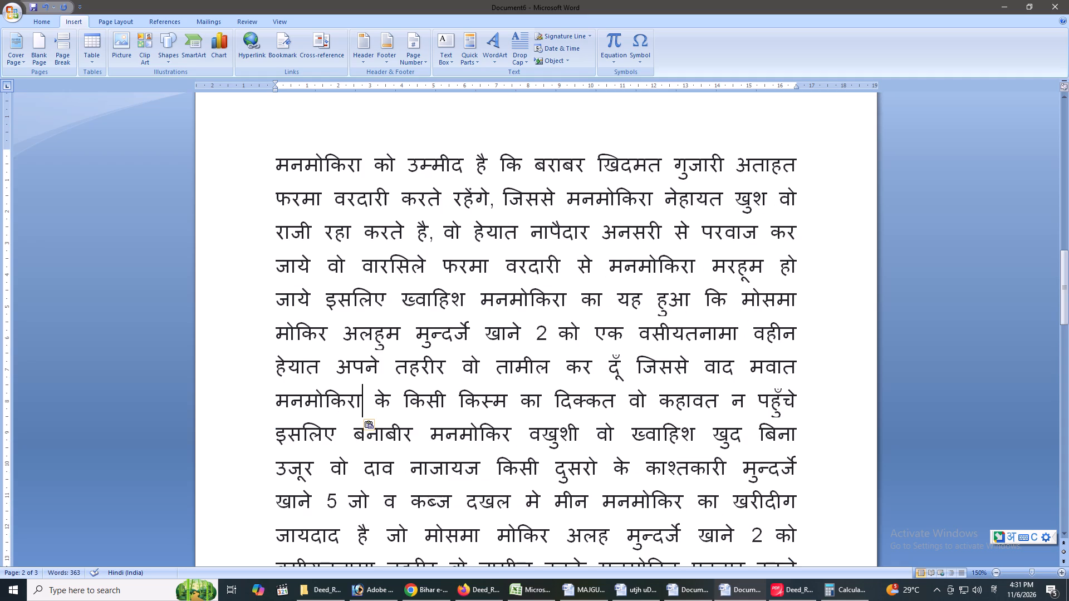
pyautogui.moveTo(430, 433); pyautogui.dragTo(510, 434)
pyautogui.hotkey('ctrl', 'v')
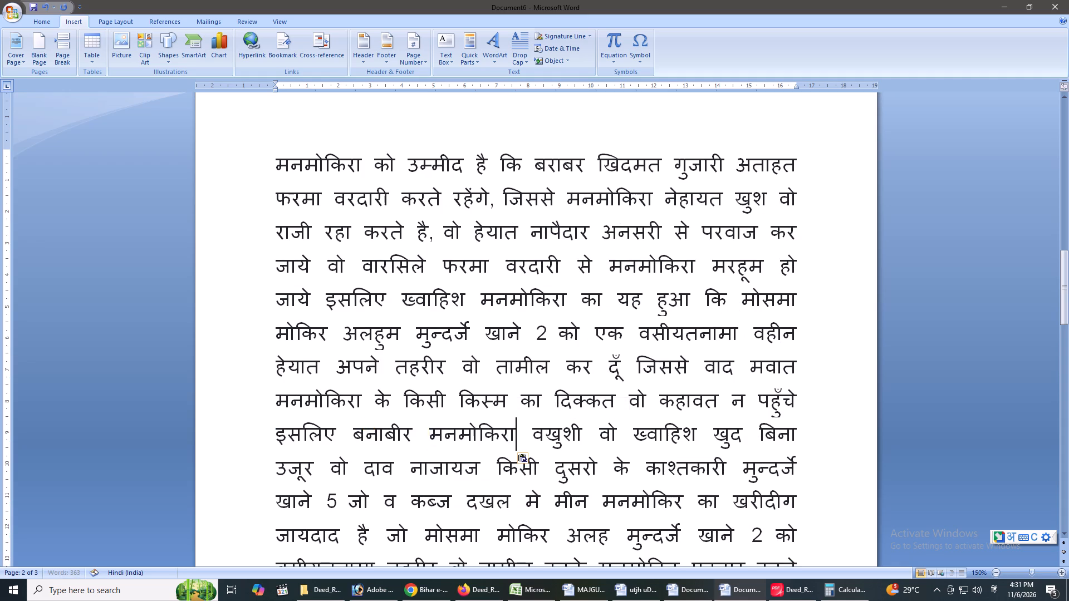
# Examine the word "काश्तकारी" before "मुन्दर्जे खाने 5" on page 2.
pyautogui.scroll(-1, 538, 476)
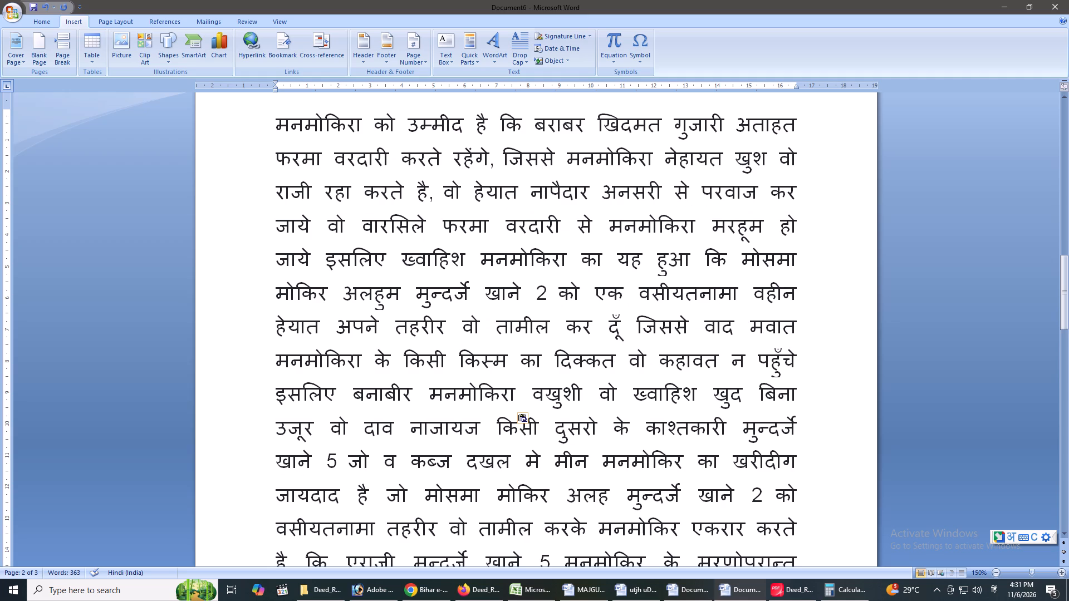
pyautogui.moveTo(648, 428); pyautogui.dragTo(711, 436)
pyautogui.click(717, 440)
pyautogui.moveTo(728, 431); pyautogui.dragTo(651, 437)
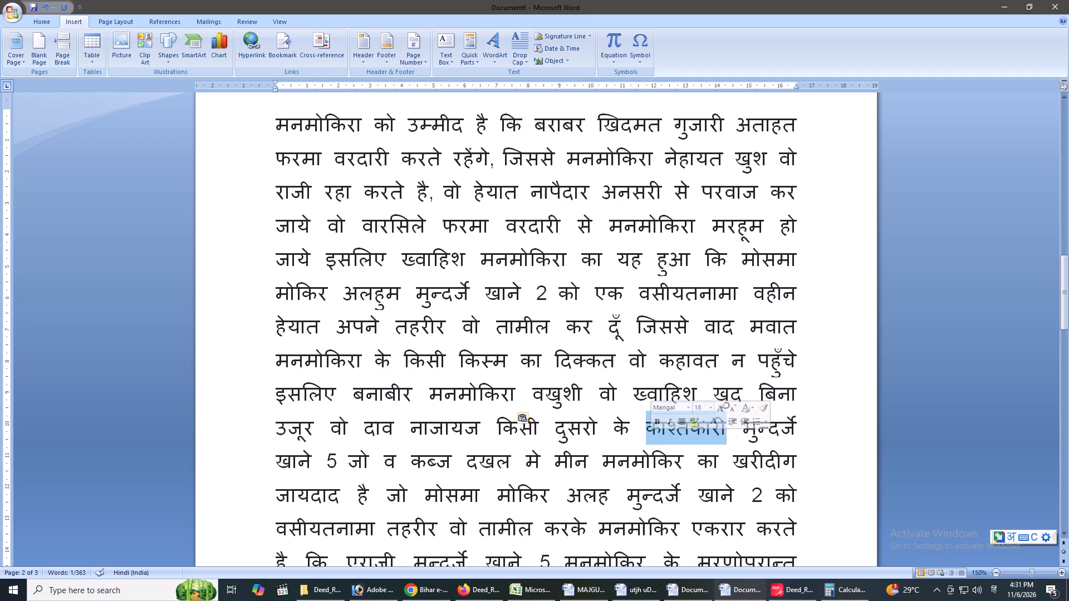
pyautogui.click(686, 452)
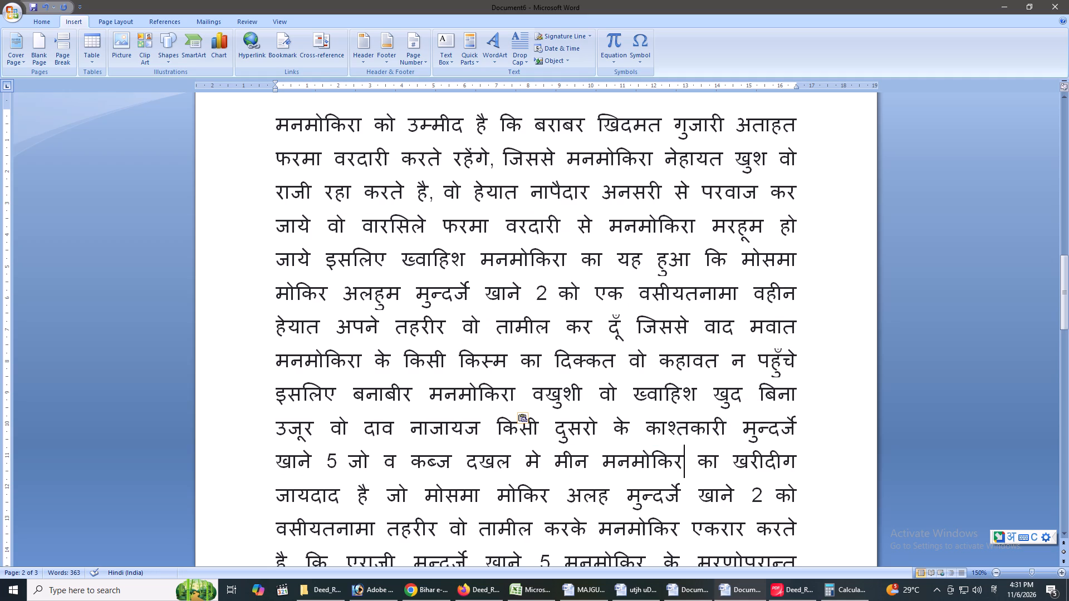
pyautogui.moveTo(647, 427); pyautogui.dragTo(720, 433)
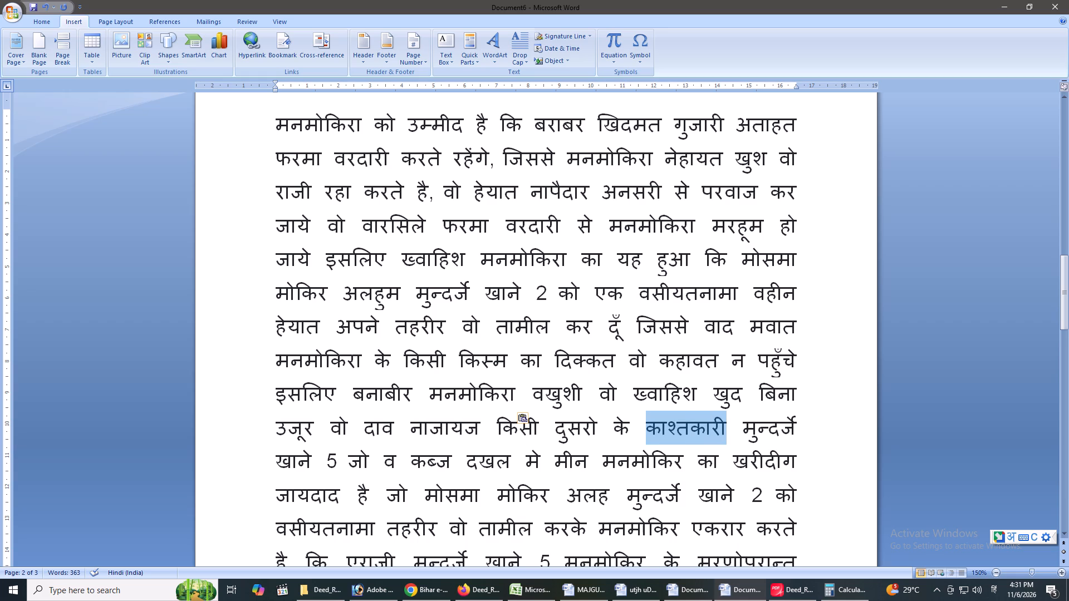
pyautogui.moveTo(720, 433); pyautogui.dragTo(722, 433)
pyautogui.click(697, 442)
# Replace "मनमोकिर" with "मनमोकिरा" after "कब्ज दखल मे मीन".
pyautogui.scroll(-1, 394, 463)
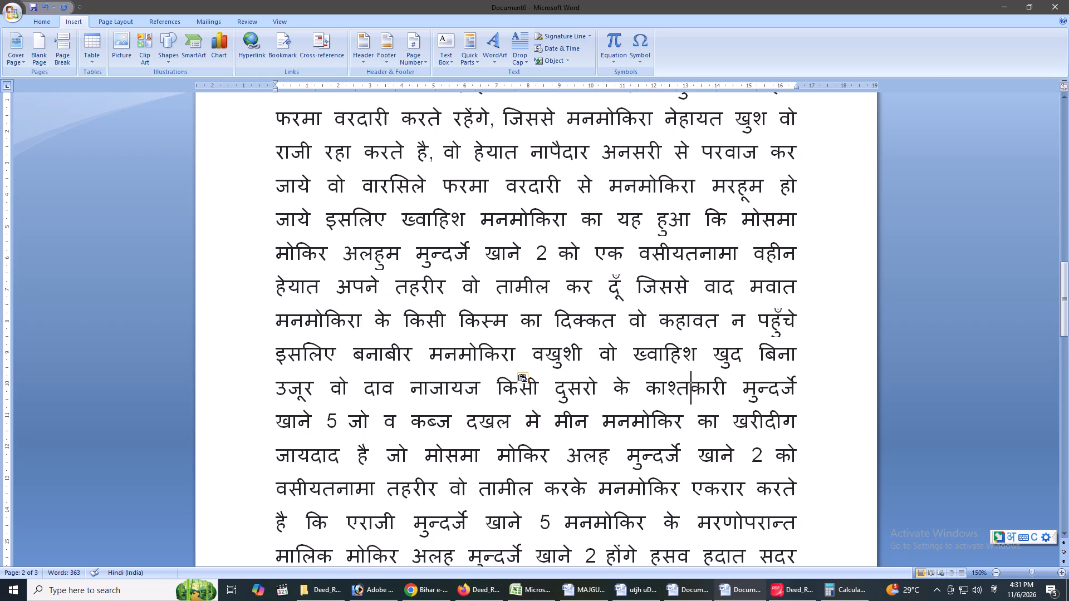
pyautogui.moveTo(604, 425); pyautogui.dragTo(679, 425)
pyautogui.hotkey('ctrl', 'v')
# Correct the word "खरीदीग" to "खरीदगी" after "मनमोकिरा का" on page 2.
pyautogui.moveTo(729, 419); pyautogui.dragTo(786, 424)
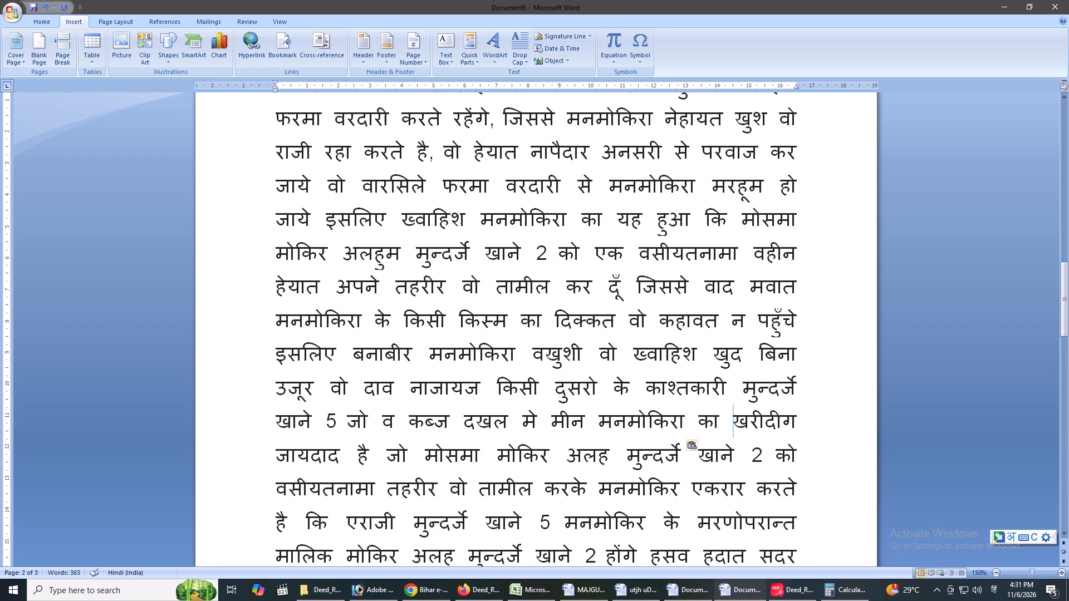
pyautogui.moveTo(786, 424); pyautogui.dragTo(791, 426)
pyautogui.write('khari')
pyautogui.write('dgi')
pyautogui.press('Return')
# Replace "मनमोकिर" with "मनमोकिरा" after "तामील करके" and before "के मरणोपरान्त" following "खाने 5".
pyautogui.scroll(-1, 534, 490)
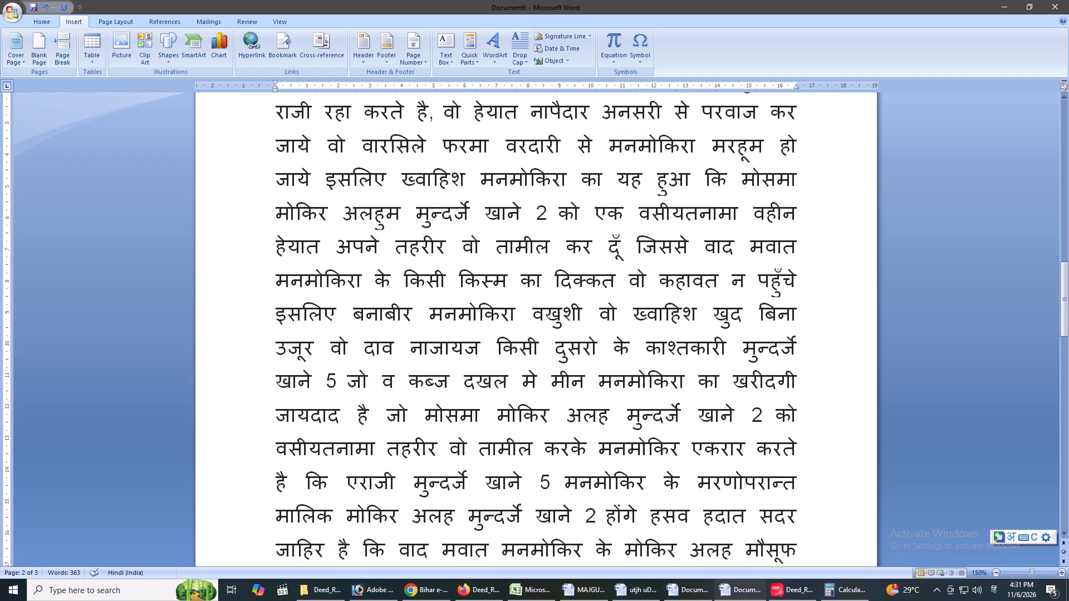
pyautogui.moveTo(599, 447); pyautogui.dragTo(676, 450)
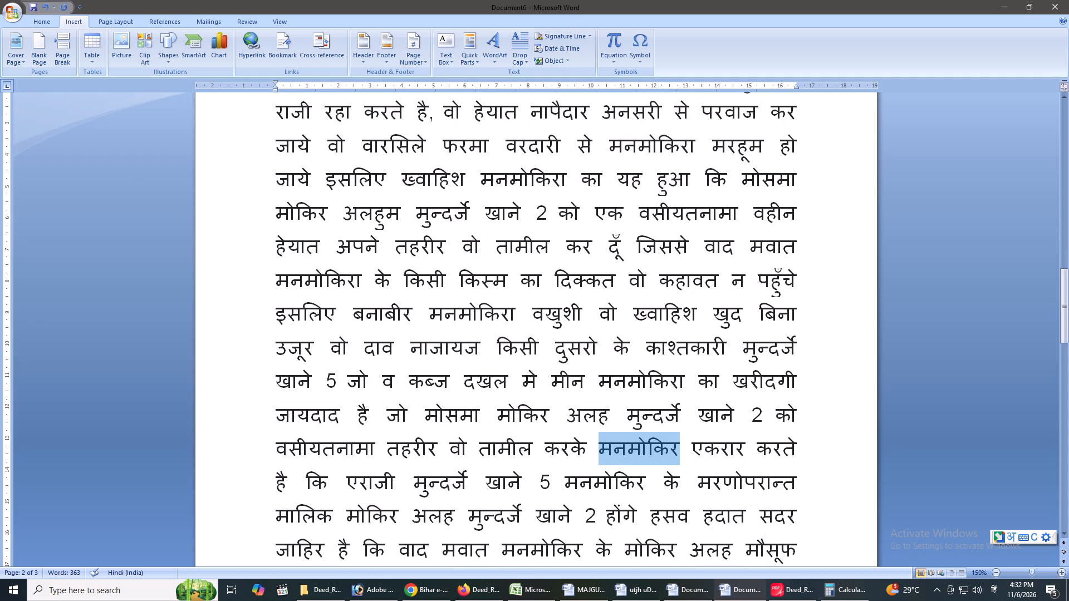
pyautogui.moveTo(676, 450); pyautogui.dragTo(680, 452)
pyautogui.hotkey('ctrl', 'v')
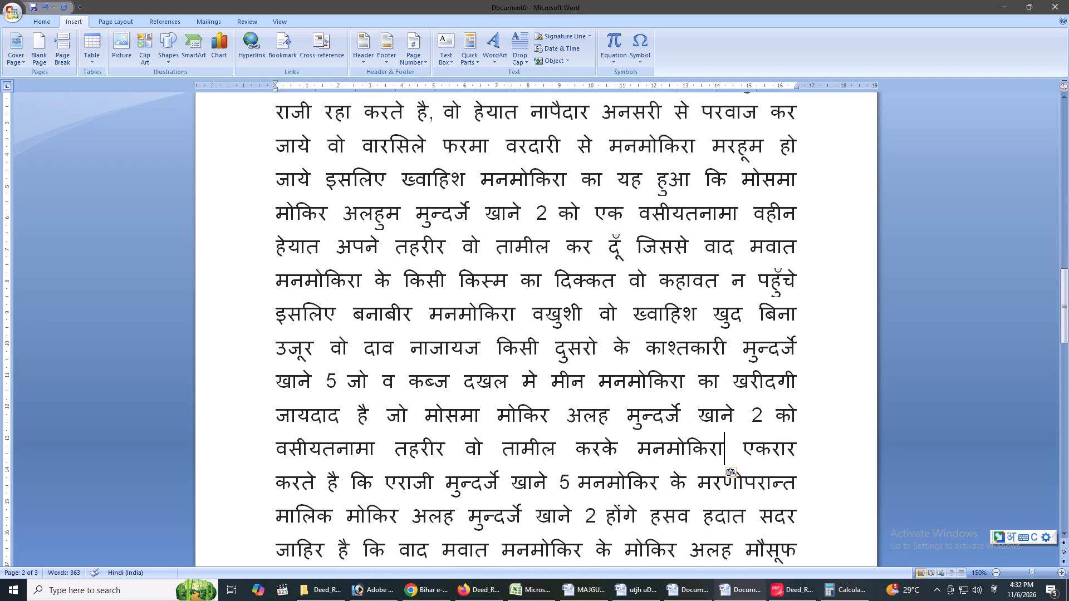
pyautogui.moveTo(660, 487); pyautogui.dragTo(582, 480)
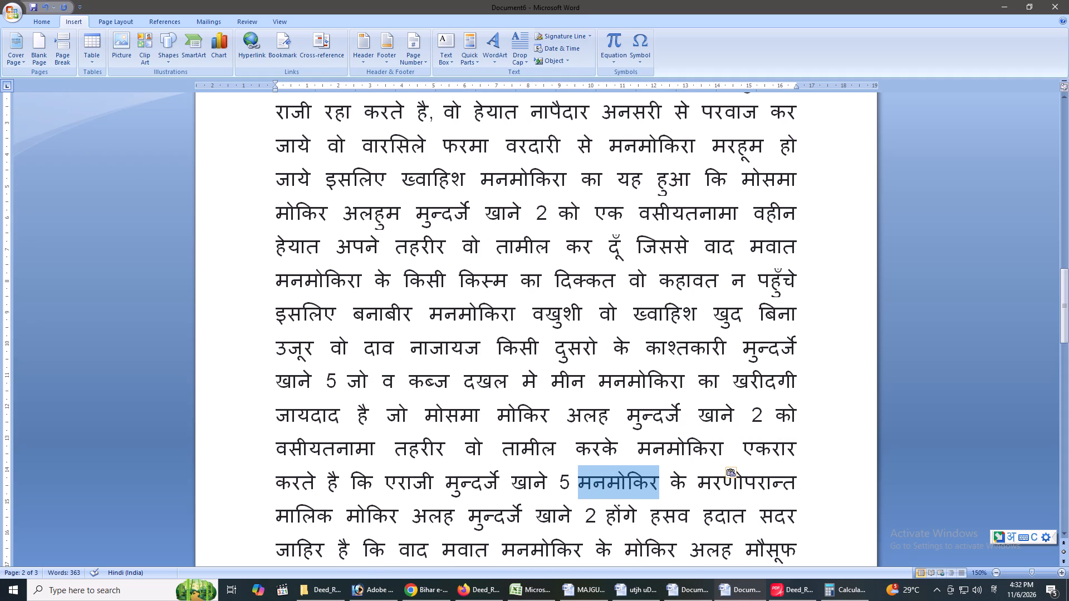
pyautogui.moveTo(582, 480); pyautogui.dragTo(581, 480)
pyautogui.hotkey('ctrl', 'v')
# Replace "मनमोकिर" with "मनमोकिरा" after "कि वाद मवात", after "तरह का इतराज" and after "होंगे एवं".
pyautogui.scroll(-1, 445, 488)
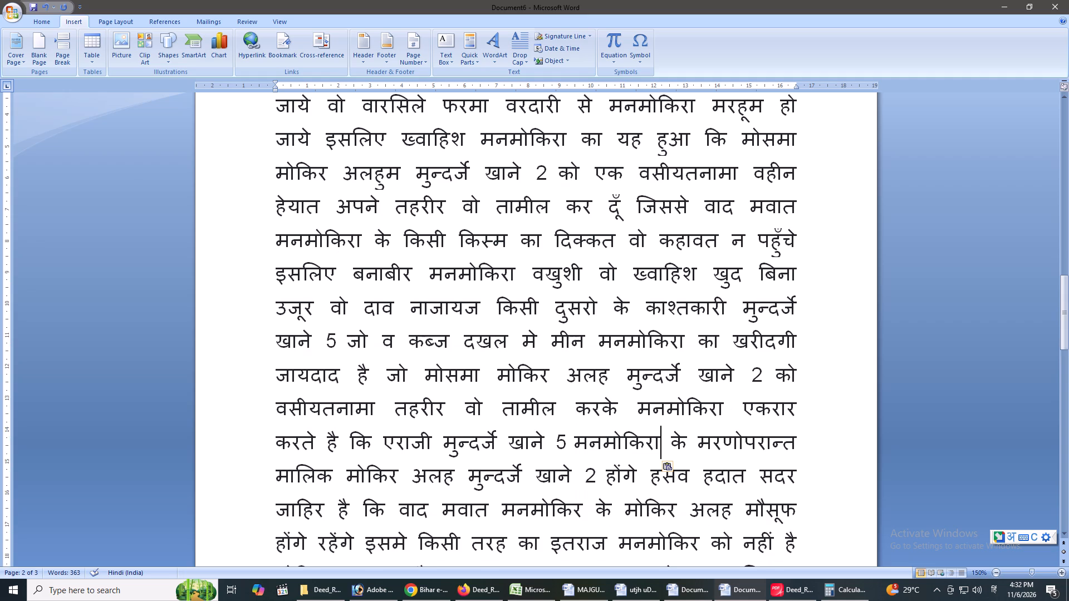
pyautogui.scroll(-1, 482, 495)
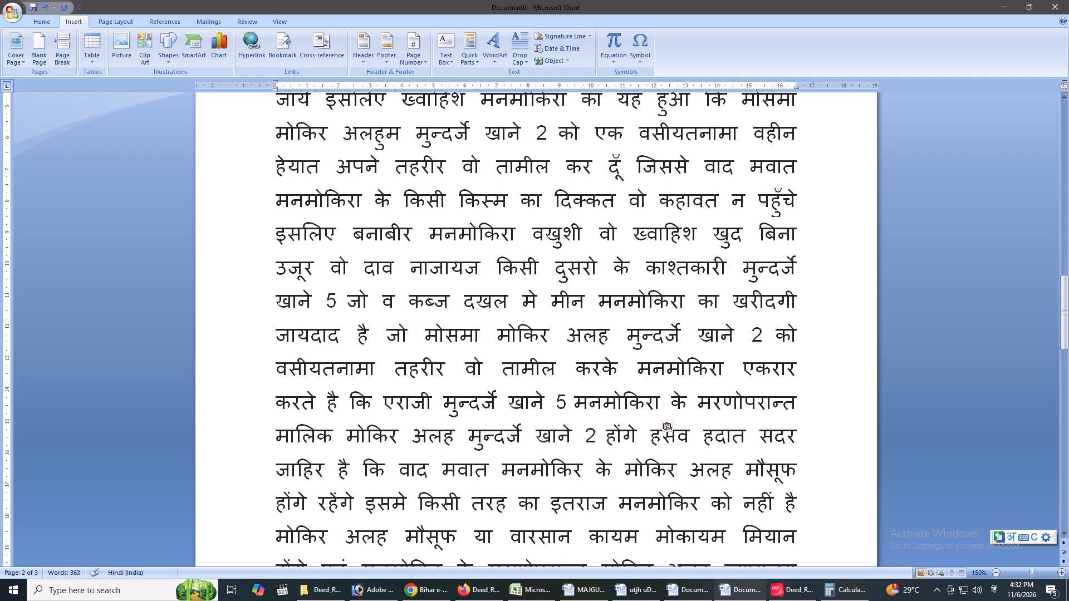
pyautogui.scroll(-1, 297, 469)
pyautogui.scroll(1, 383, 467)
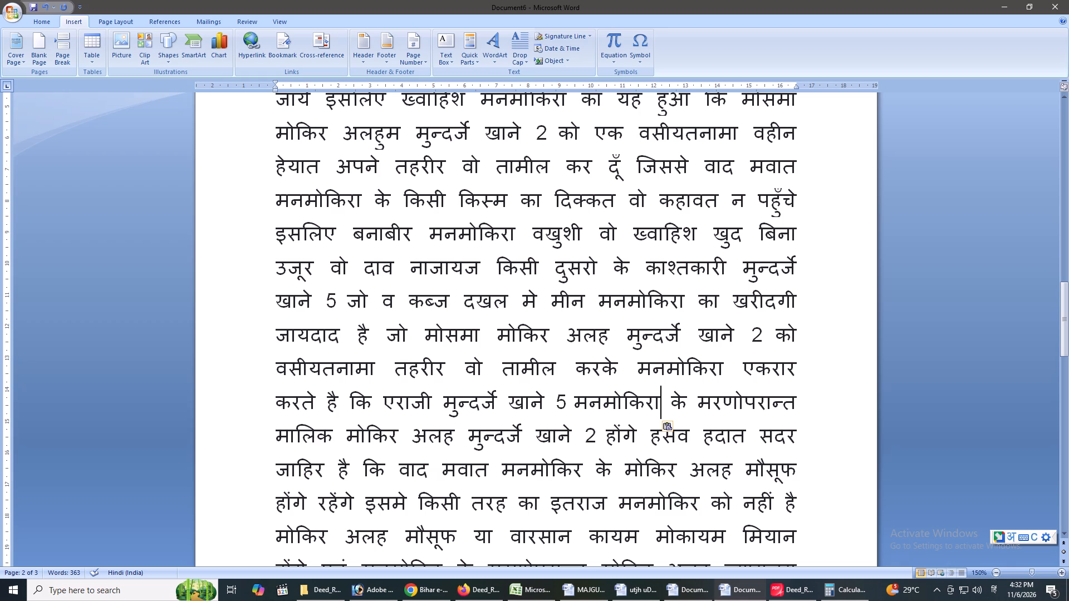
pyautogui.moveTo(582, 469); pyautogui.dragTo(506, 471)
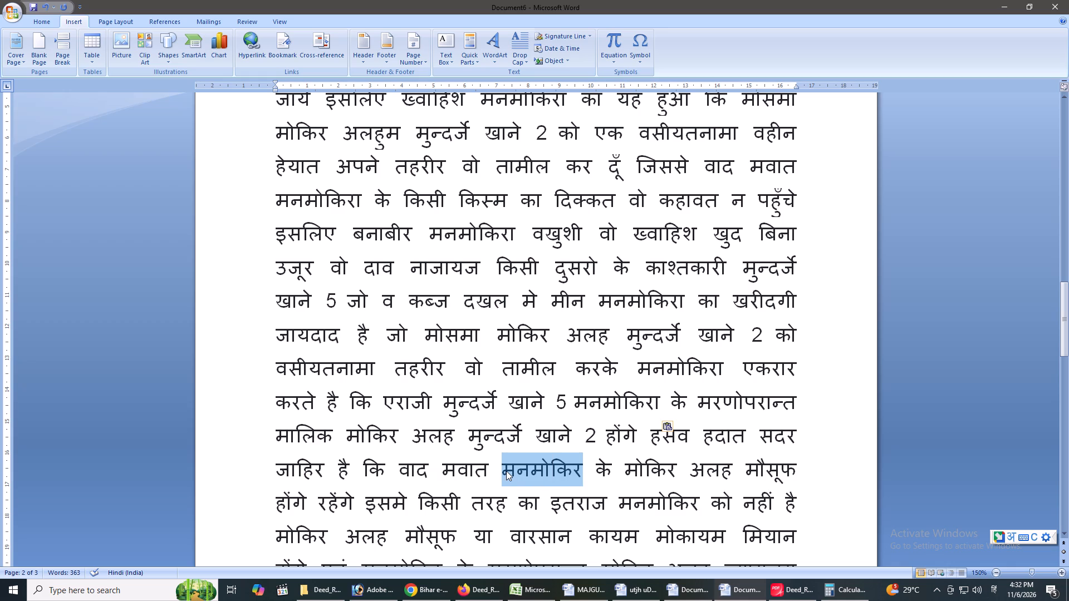
pyautogui.hotkey('ctrl', 'v')
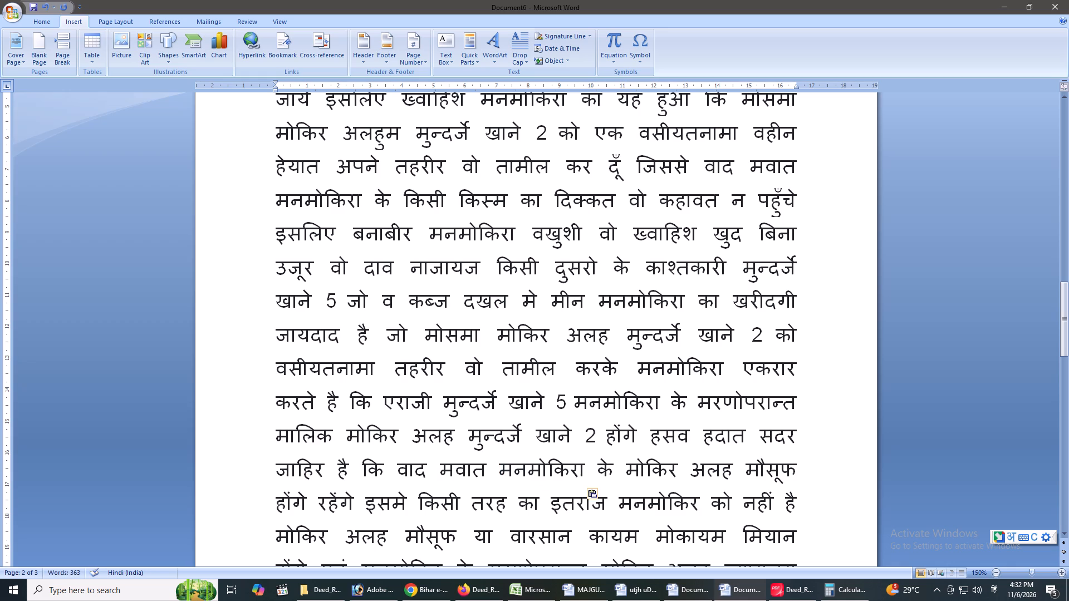
pyautogui.scroll(-1, 695, 491)
pyautogui.scroll(-1, 344, 486)
pyautogui.moveTo(700, 424); pyautogui.dragTo(619, 422)
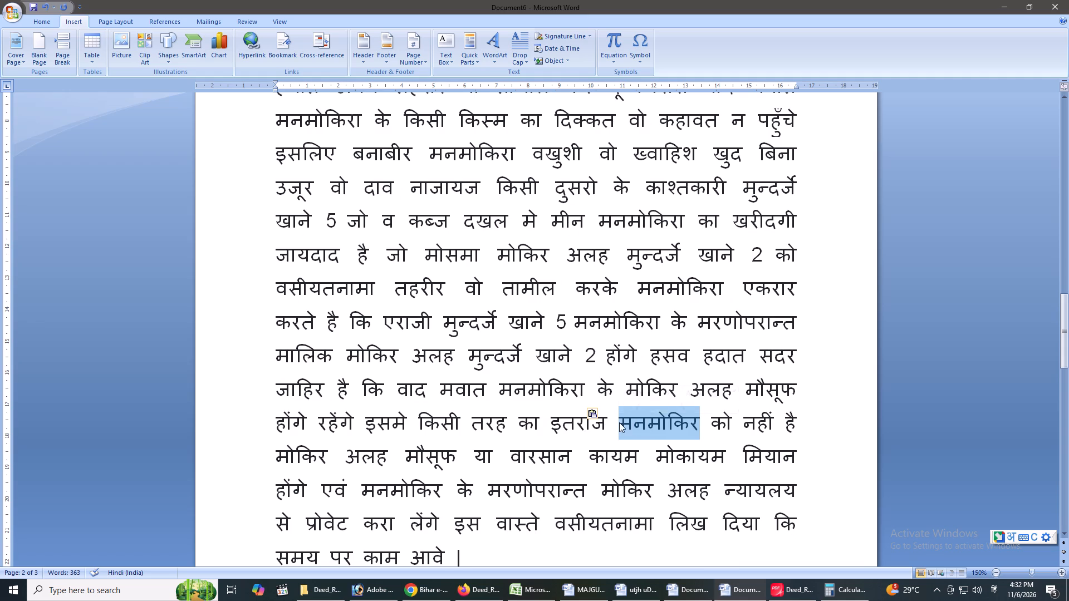
pyautogui.hotkey('ctrl', 'v')
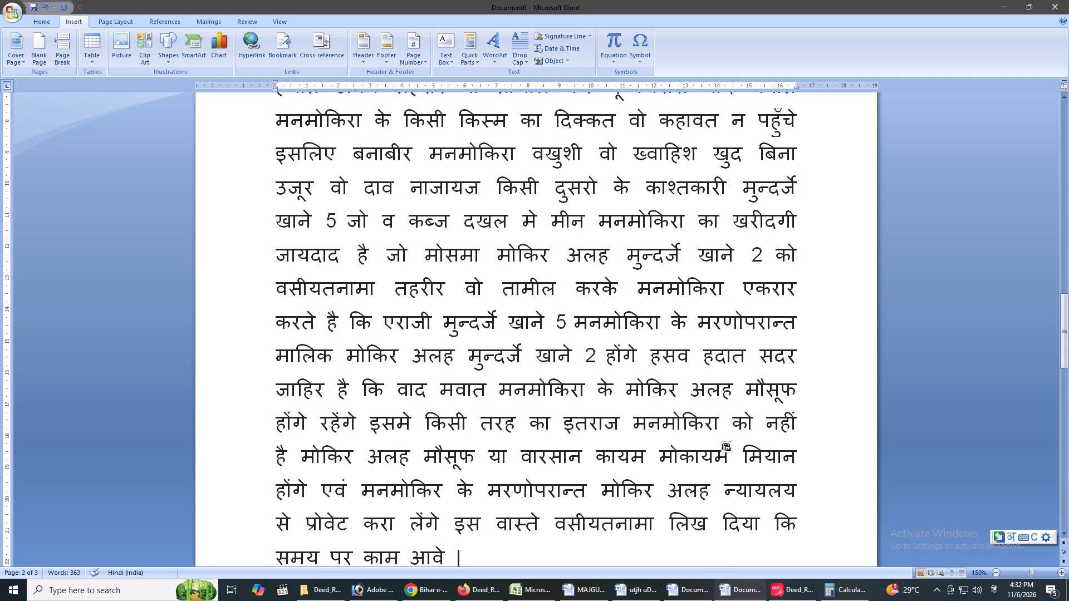
pyautogui.moveTo(440, 499); pyautogui.dragTo(361, 491)
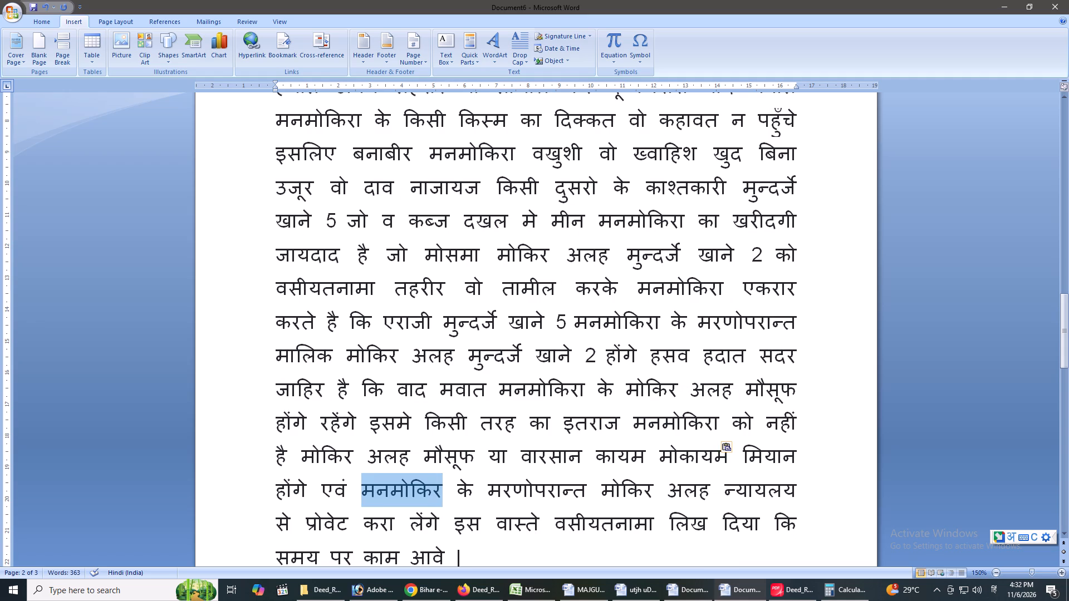
pyautogui.moveTo(361, 491); pyautogui.dragTo(354, 491)
pyautogui.hotkey('ctrl', 'v')
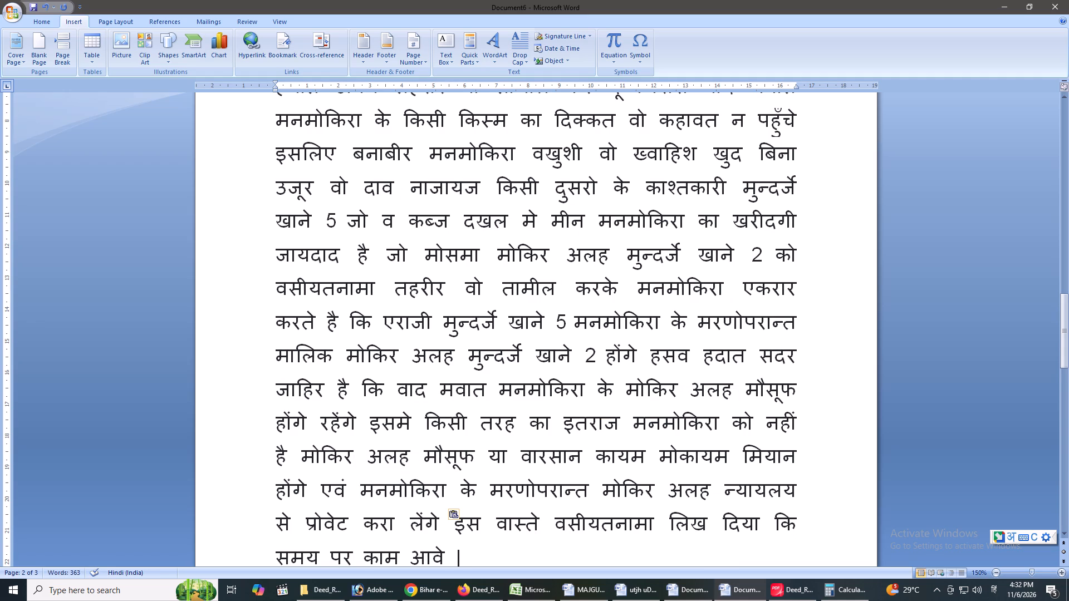
# Copy "मोकिरा" from "मनमोकिरा" and use it to replace "मोकिर" before "अलह न्यायलय" and before "अलह मौसूफ या वारसान".
pyautogui.scroll(-1, 504, 527)
pyautogui.scroll(1, 445, 520)
pyautogui.moveTo(453, 491); pyautogui.dragTo(389, 494)
pyautogui.hotkey('ctrl', 'c')
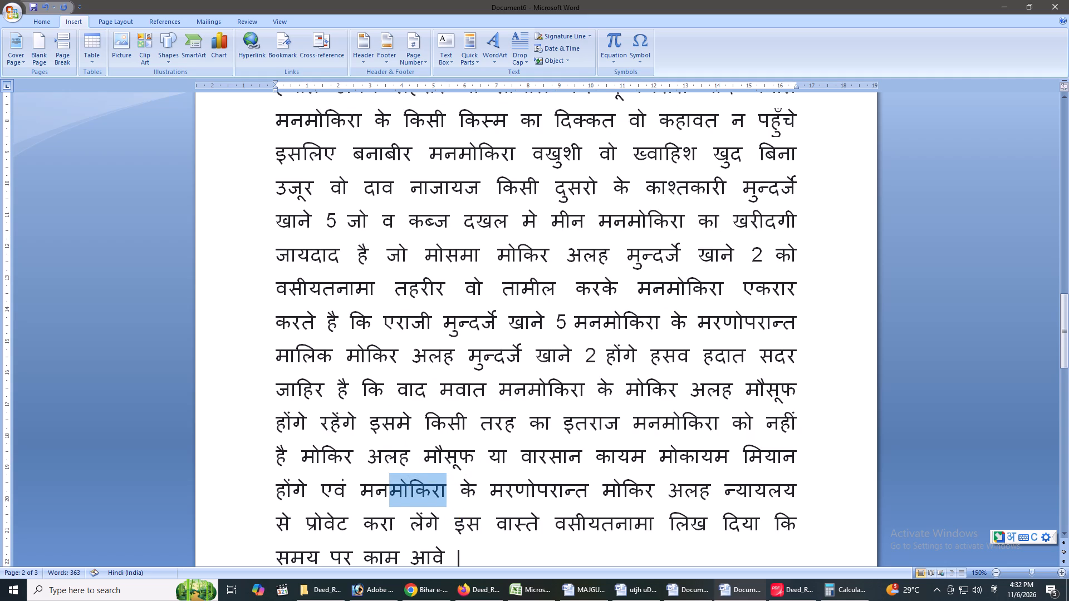
pyautogui.scroll(-1, 638, 556)
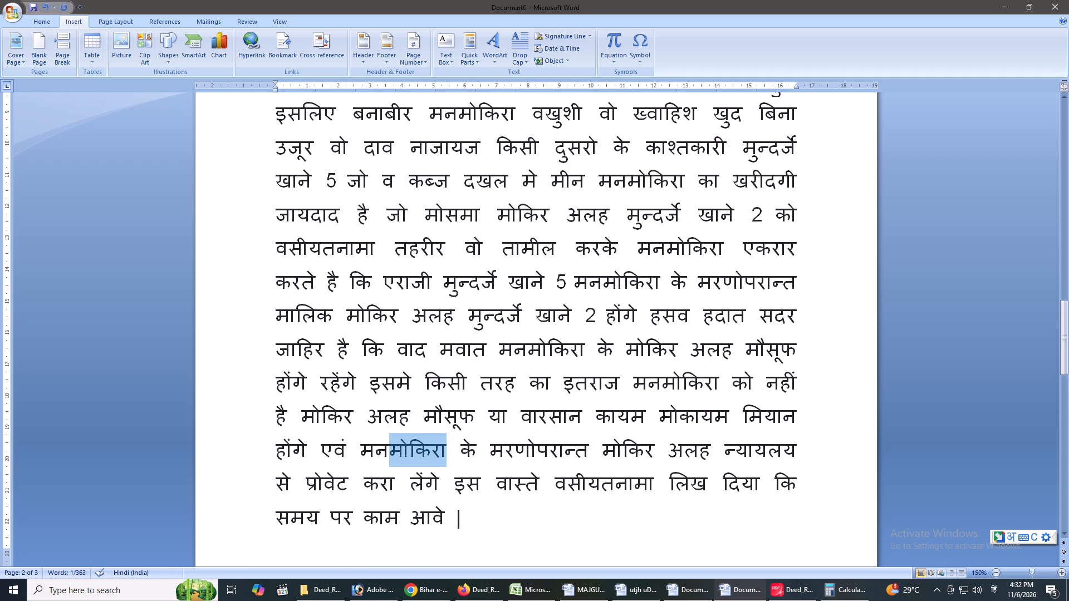
pyautogui.moveTo(654, 454); pyautogui.dragTo(606, 450)
pyautogui.hotkey('ctrl', 'v')
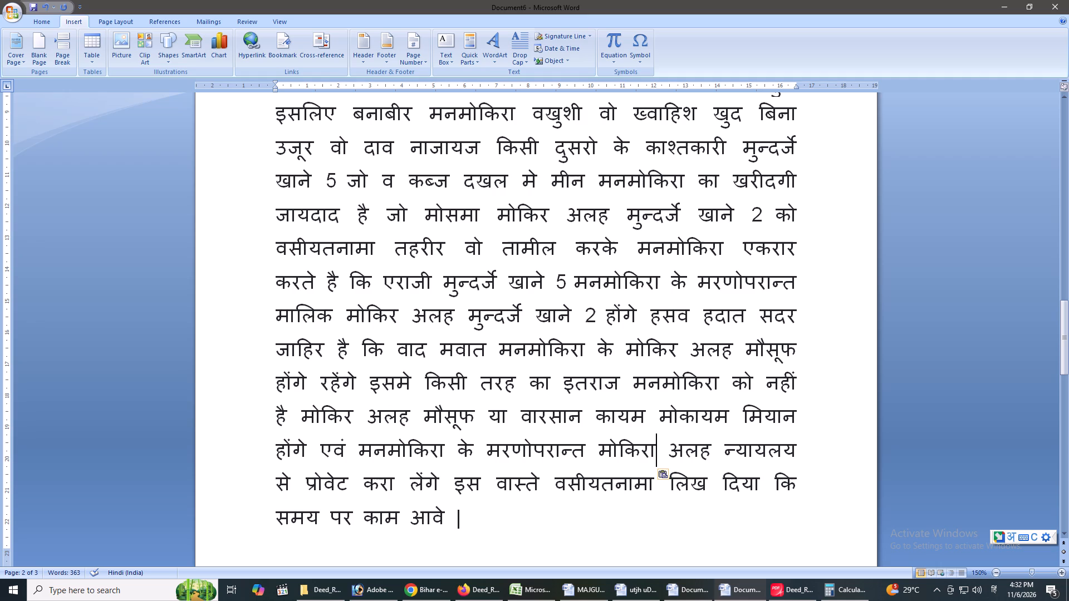
pyautogui.moveTo(302, 417); pyautogui.dragTo(349, 416)
pyautogui.hotkey('ctrl', 'v')
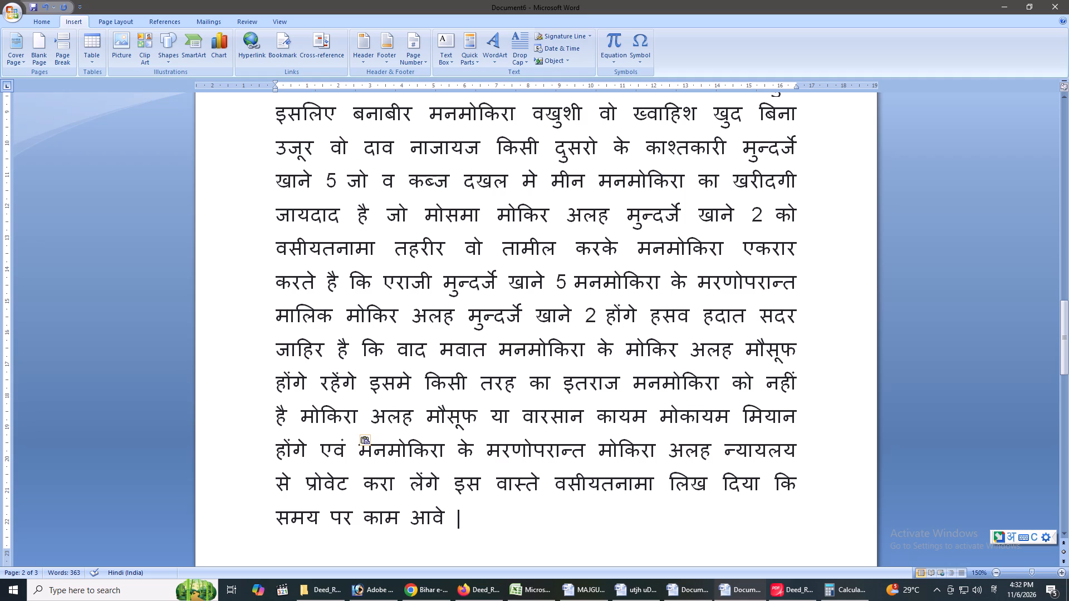
# Replace "मोकिर" with "मोकिरा" after "वाद मवात मनमोकिरा के", after "मालिक" and after "जायदाद है जो मोसमा".
pyautogui.moveTo(676, 356); pyautogui.dragTo(627, 349)
pyautogui.hotkey('ctrl', 'v')
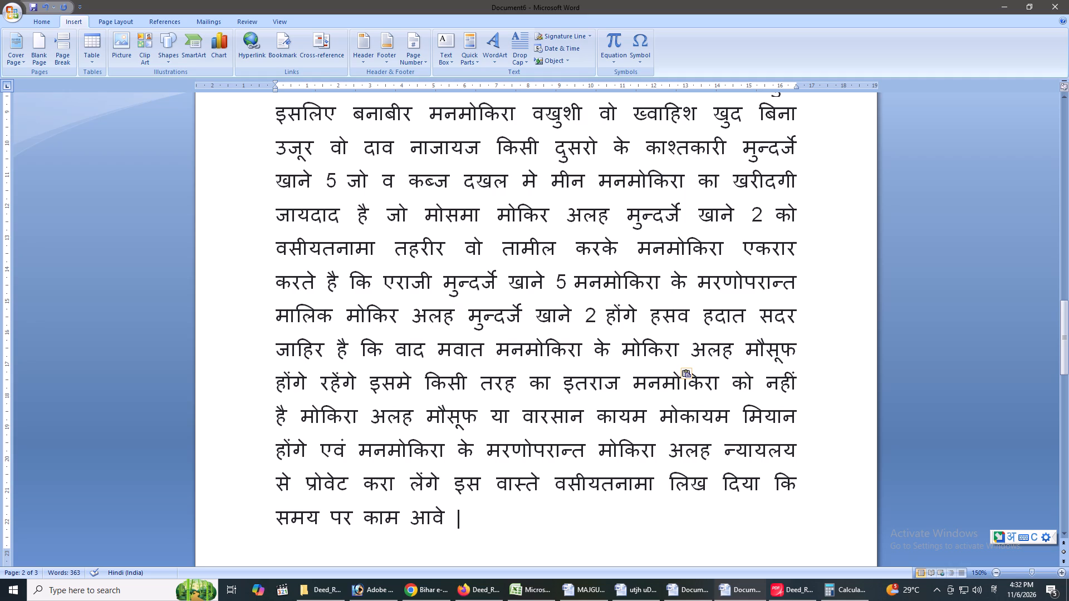
pyautogui.moveTo(398, 321); pyautogui.dragTo(352, 321)
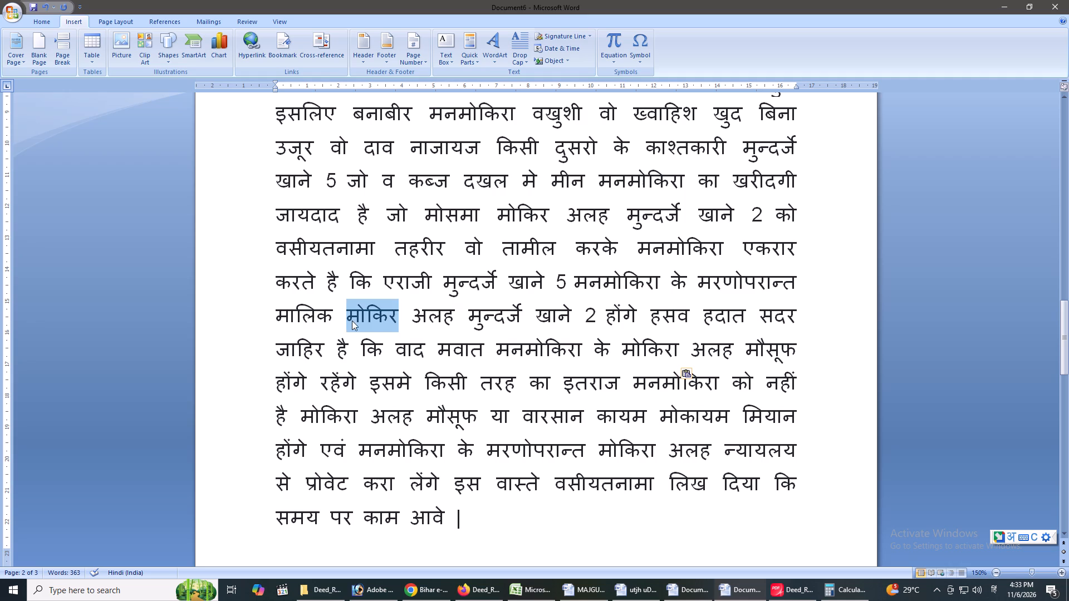
pyautogui.hotkey('ctrl', 'v')
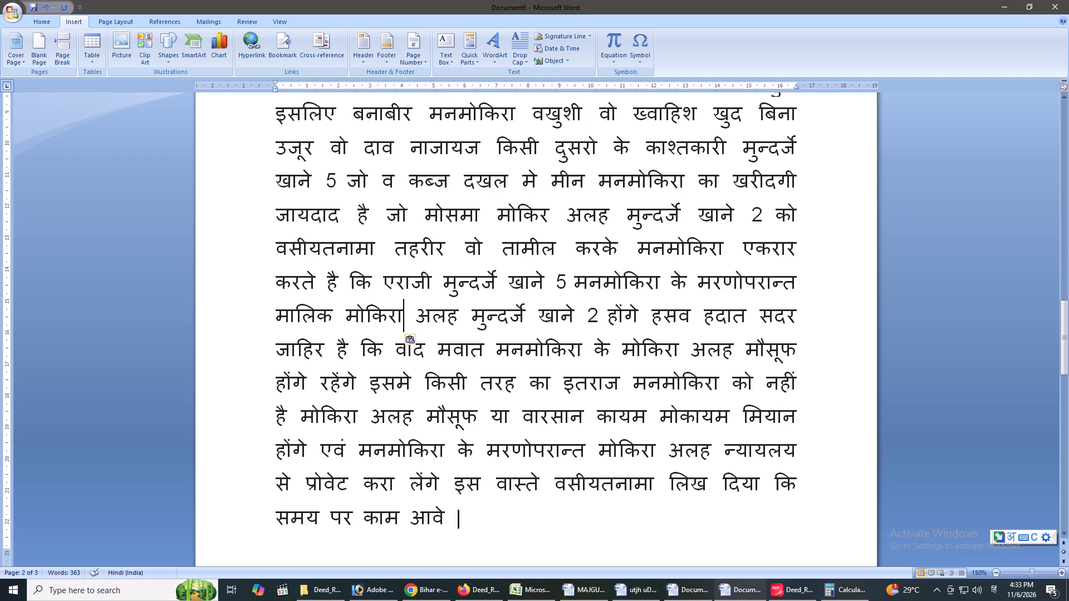
pyautogui.moveTo(549, 222); pyautogui.dragTo(502, 223)
pyautogui.hotkey('ctrl', 'v')
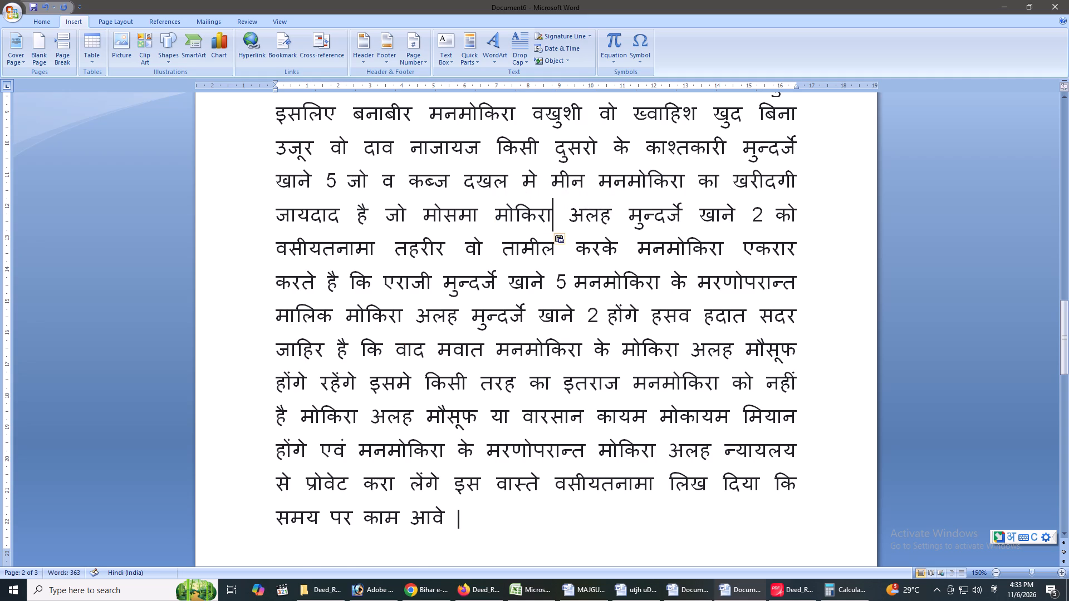
# Replace "मोकिर" with "मोकिरा" before "अलहुम मुन्दर्जे खाने 2" on page 2.
pyautogui.scroll(1, 514, 248)
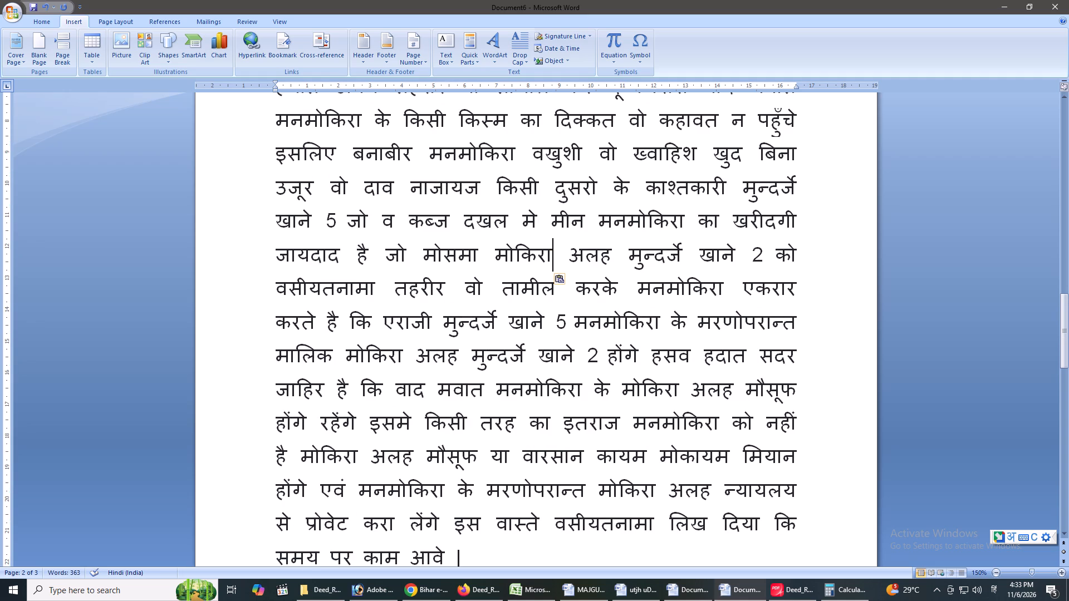
pyautogui.scroll(1, 686, 179)
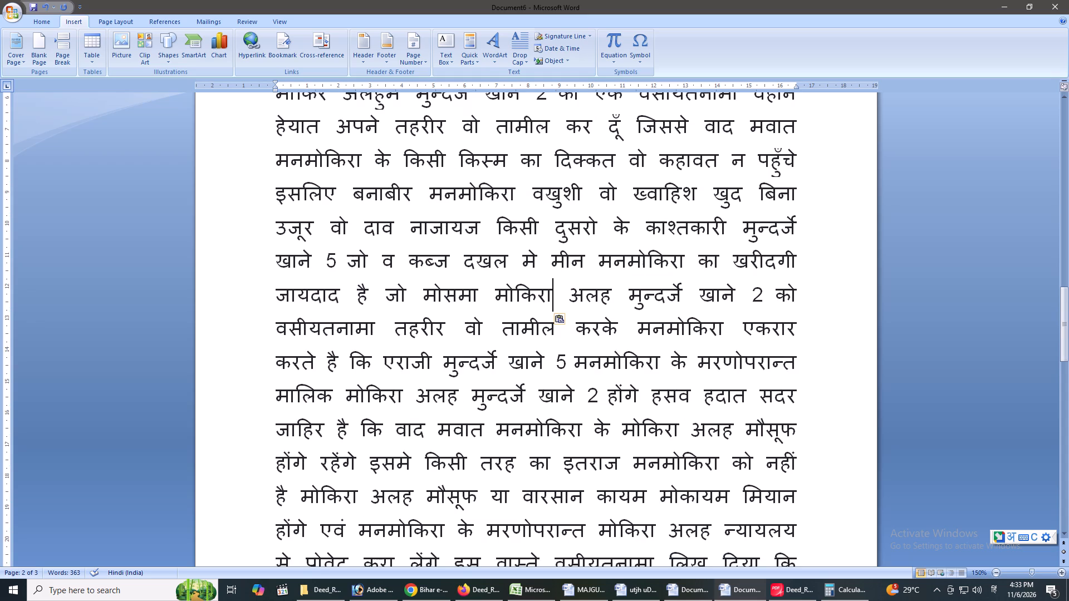
pyautogui.scroll(1, 375, 147)
pyautogui.scroll(-1, 375, 147)
pyautogui.scroll(1, 385, 166)
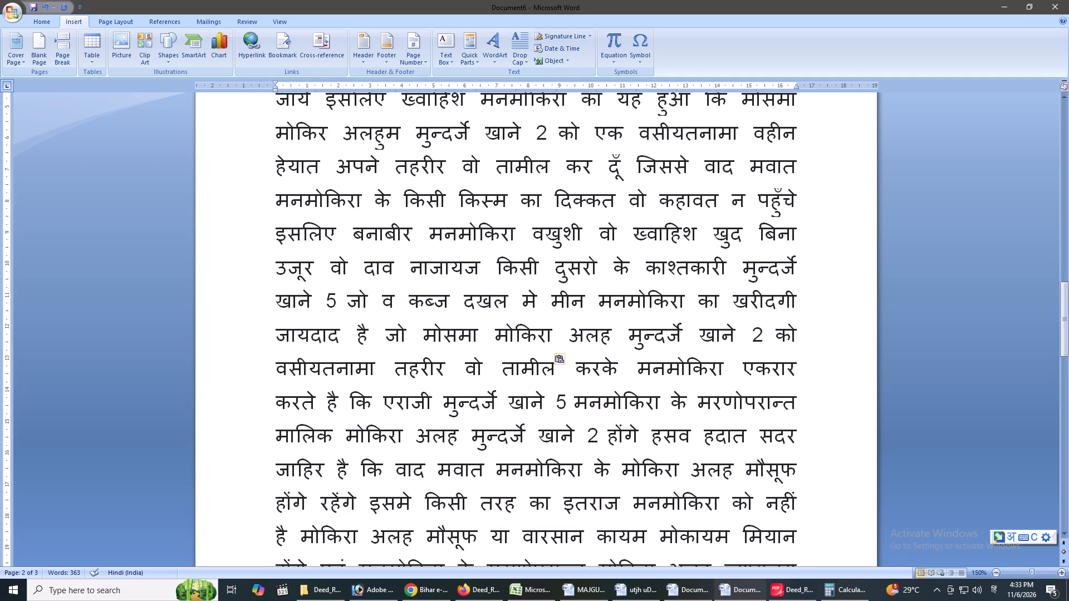
pyautogui.scroll(1, 590, 181)
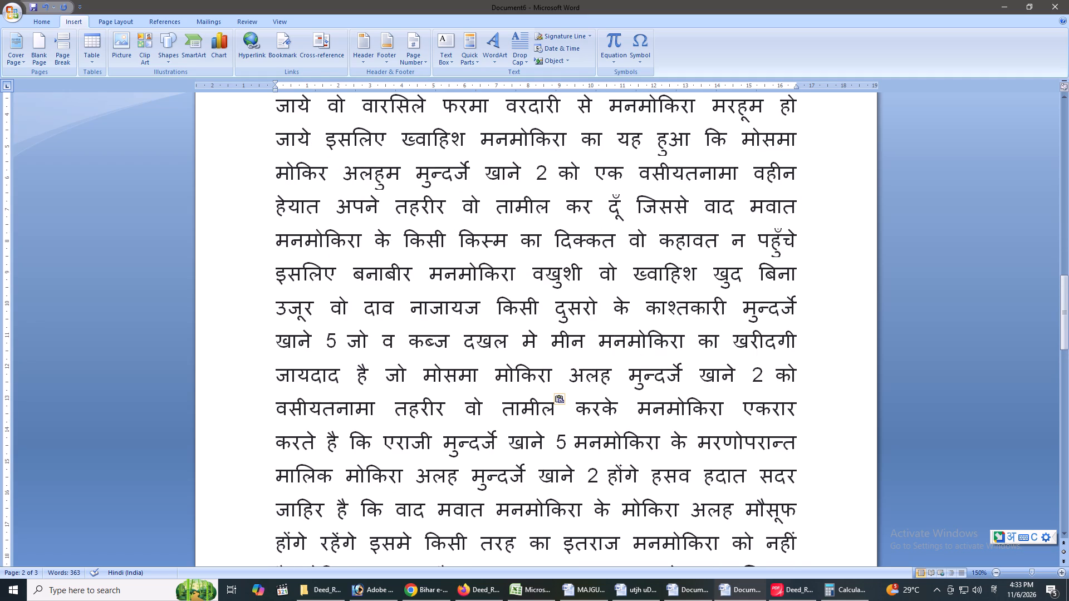
pyautogui.moveTo(331, 181); pyautogui.dragTo(278, 175)
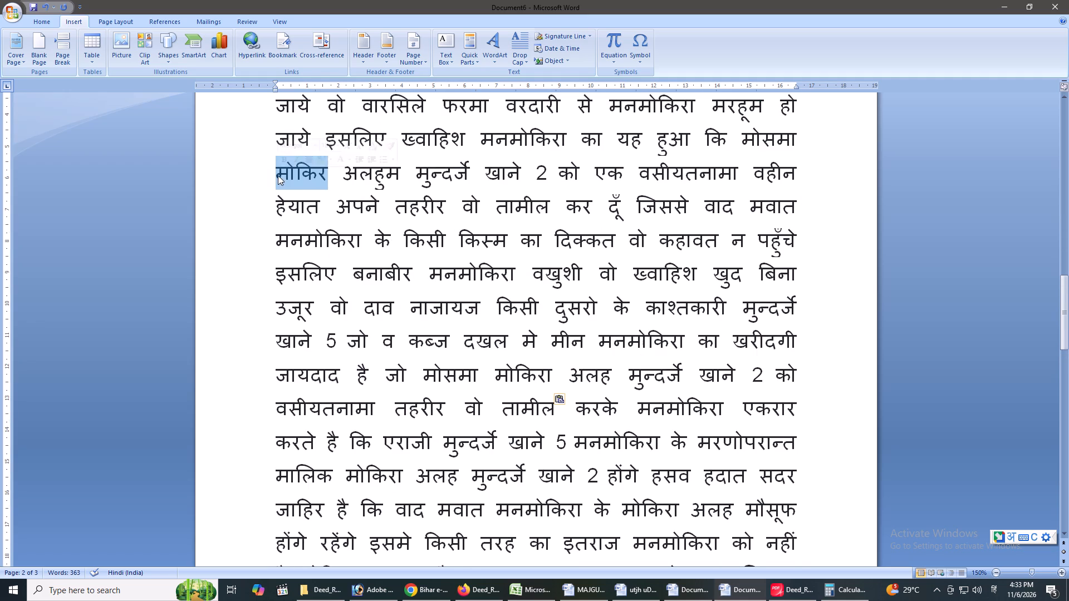
pyautogui.hotkey('ctrl', 'v')
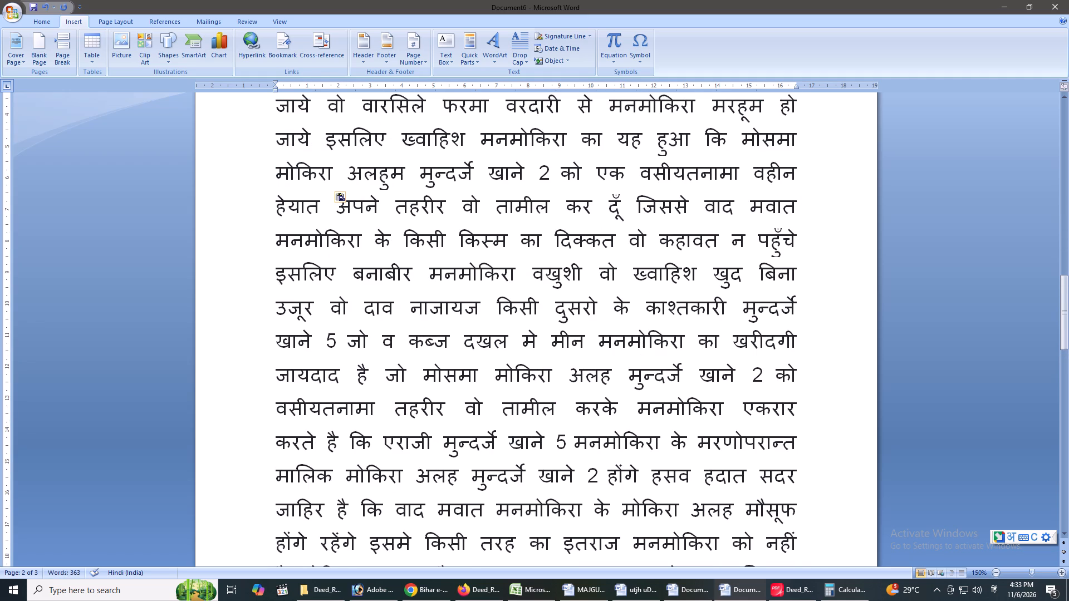
# Correct "मोकिर अलहमु" to "मोकिरा अलह" after "वाला नहीं है, मोसमा" near the end of page 1.
pyautogui.scroll(2, 720, 149)
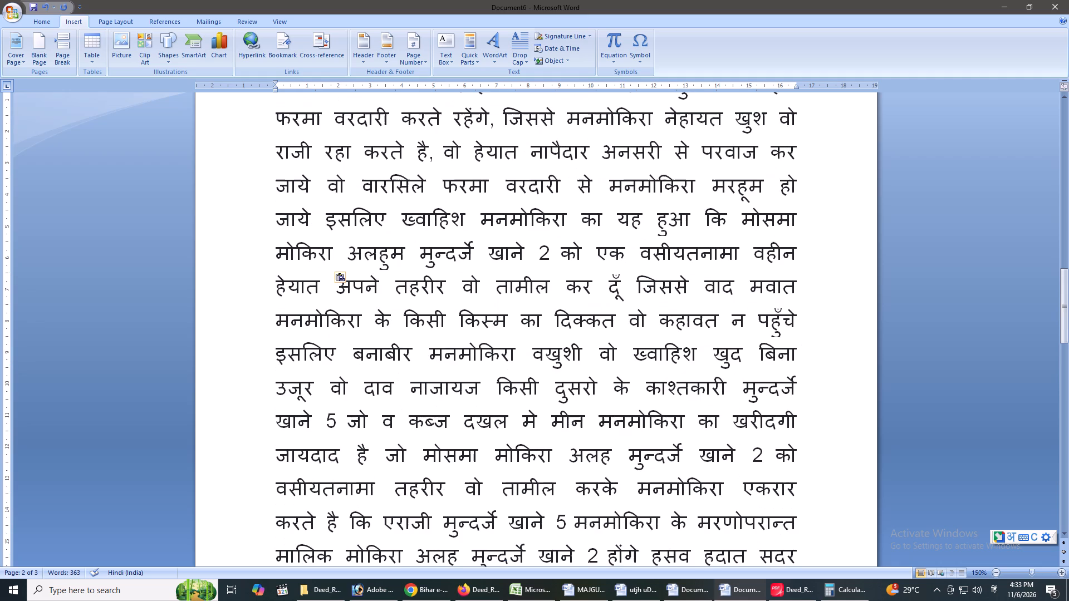
pyautogui.scroll(1, 484, 198)
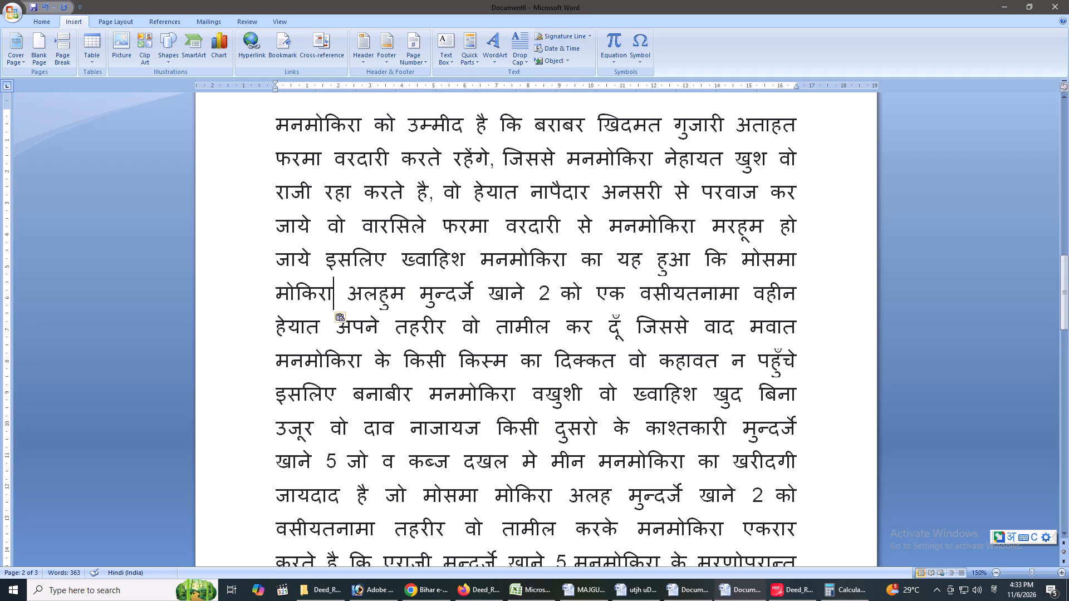
pyautogui.scroll(6, 693, 159)
pyautogui.scroll(1, 517, 210)
pyautogui.scroll(2, 666, 252)
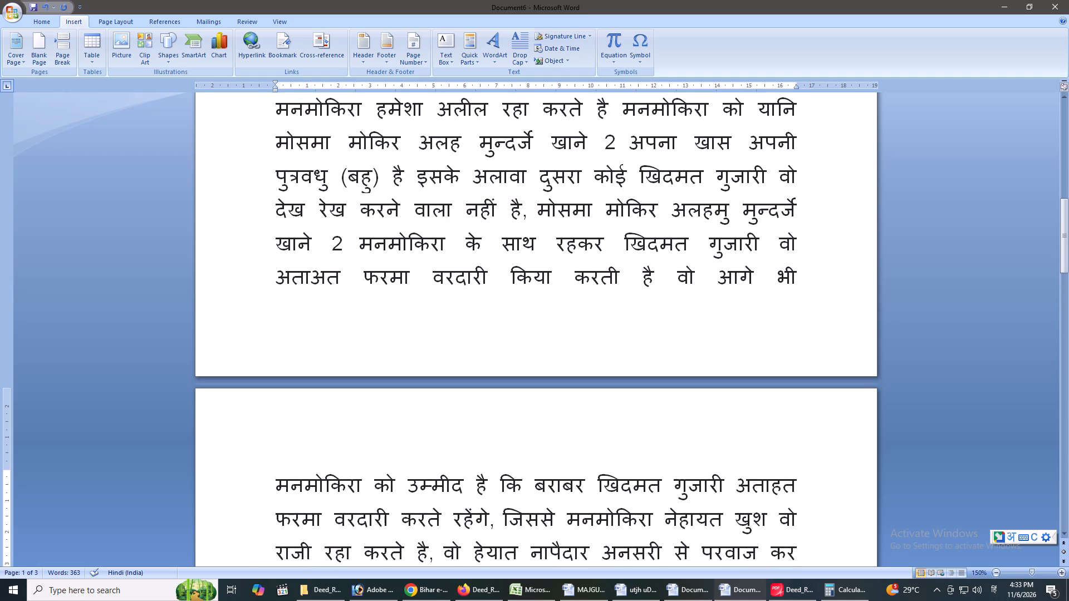
pyautogui.moveTo(656, 215); pyautogui.dragTo(610, 200)
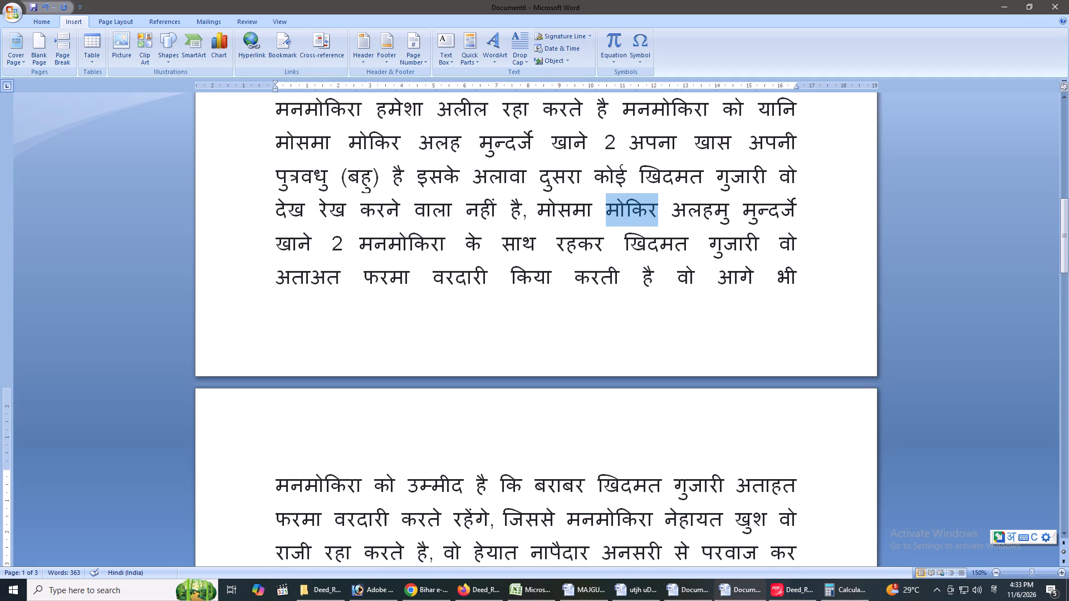
pyautogui.moveTo(610, 200); pyautogui.dragTo(602, 201)
pyautogui.hotkey('ctrl', 'v')
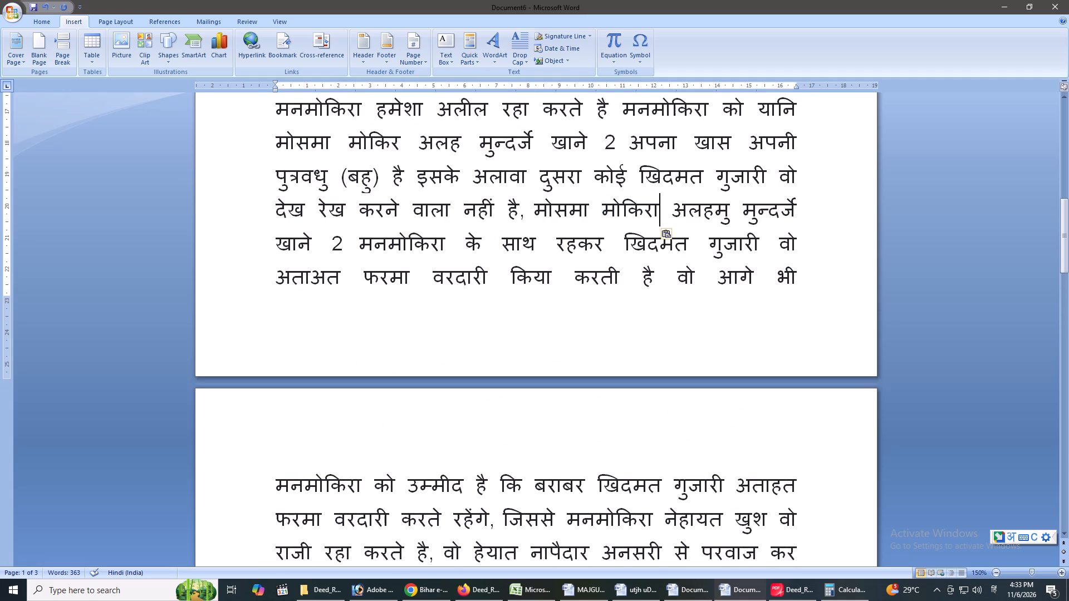
pyautogui.click(728, 212)
pyautogui.press('BackSpace')
pyautogui.press('BackSpace')
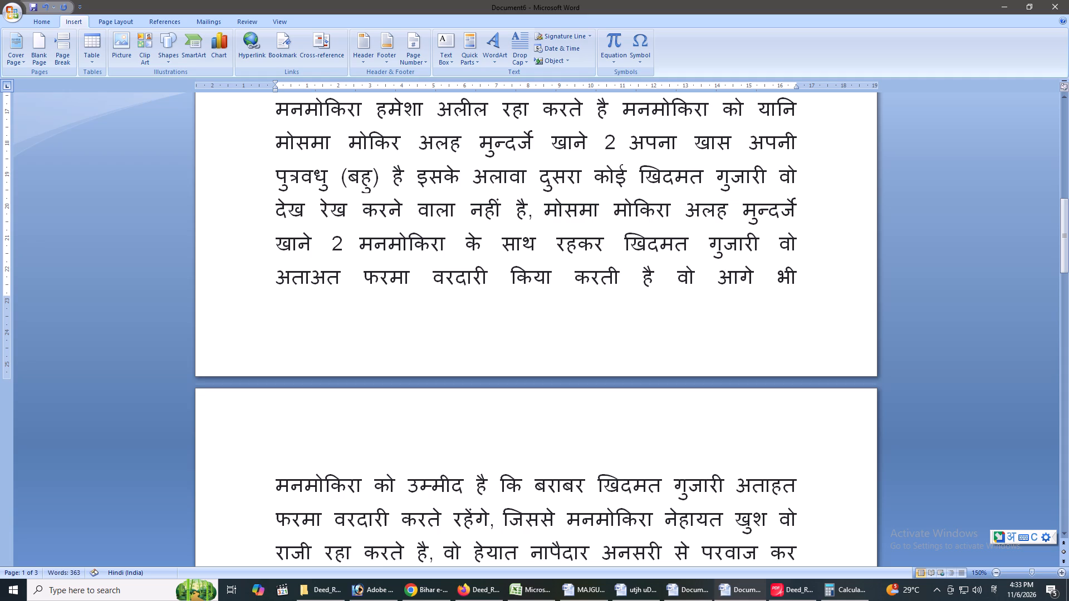
# Replace "मोकिर" with "मोकिरा" before "अलह मुन्दर्जे खाने 2 अपना खास" on page 1.
pyautogui.scroll(1, 704, 235)
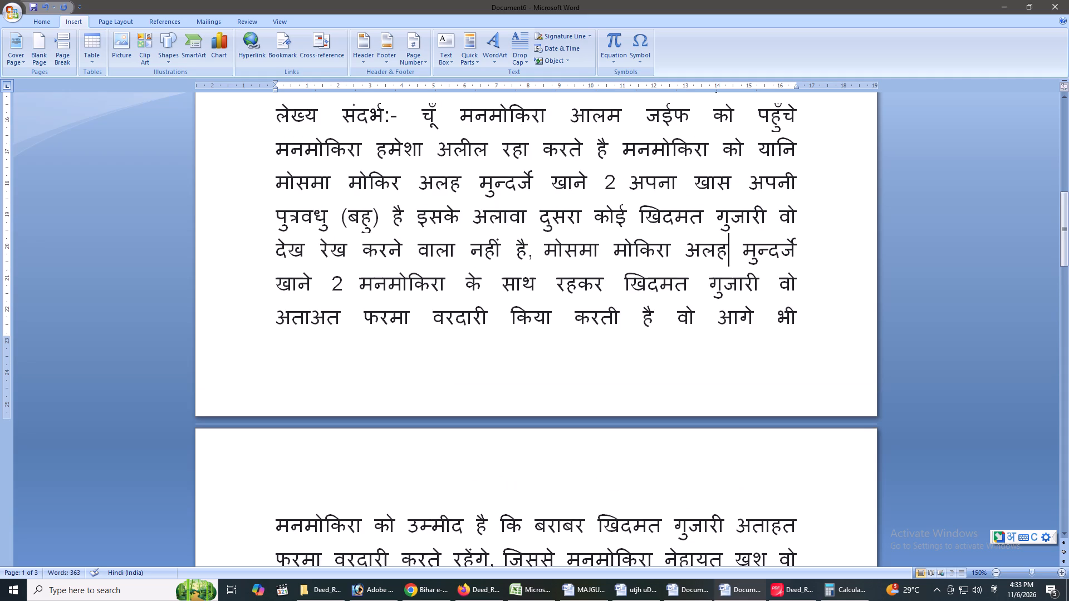
pyautogui.moveTo(407, 187); pyautogui.dragTo(346, 190)
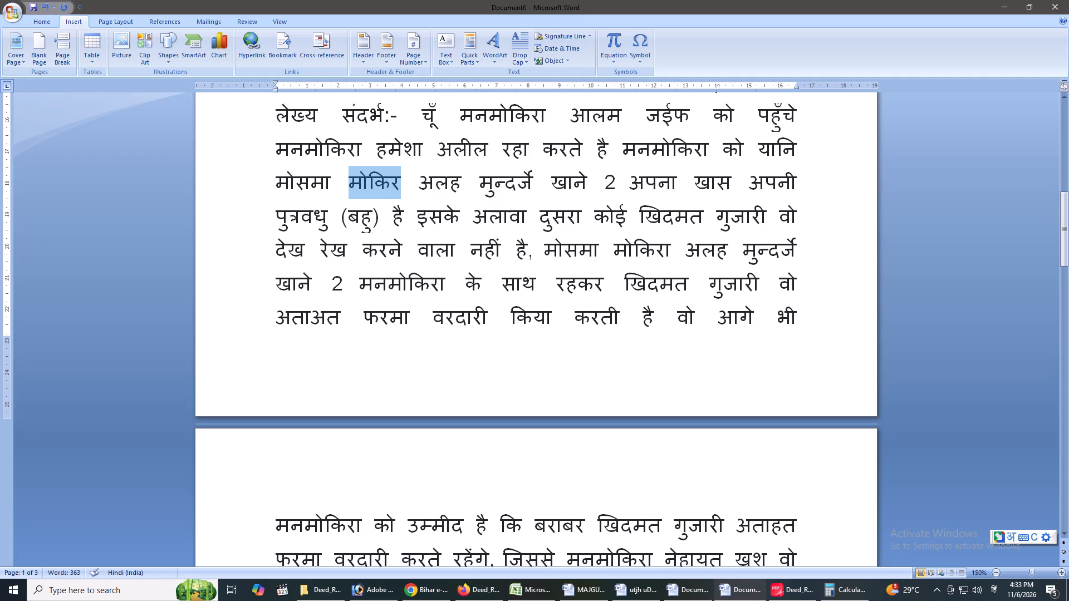
pyautogui.hotkey('ctrl', 'v')
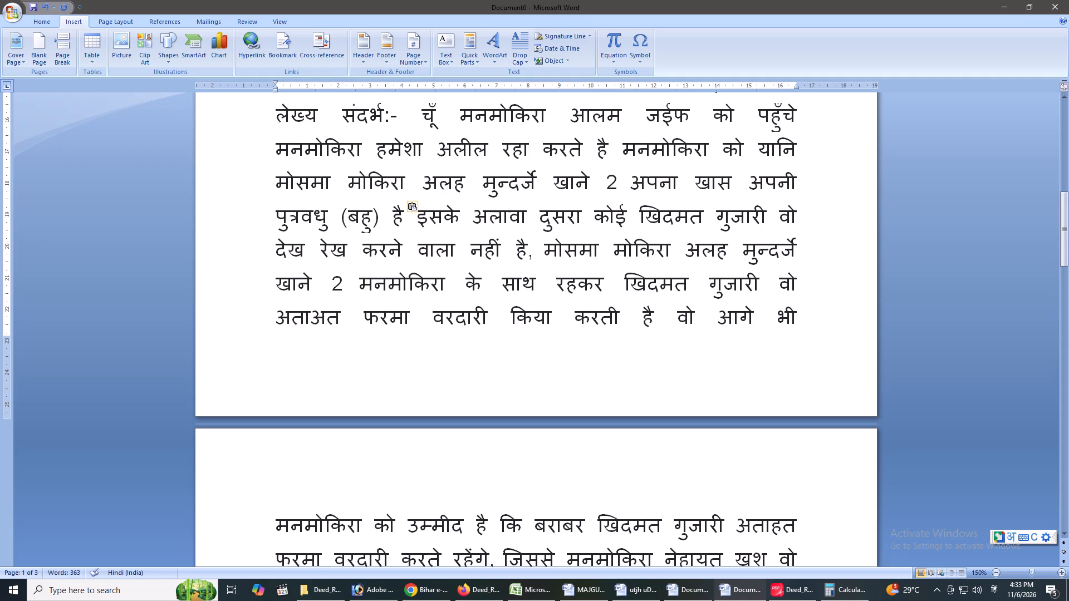
# Correct "अलहुम" to "अलह" before "मुन्दर्जे खाने 2 को एक वसीयतनामा" on page 2.
pyautogui.scroll(1, 741, 202)
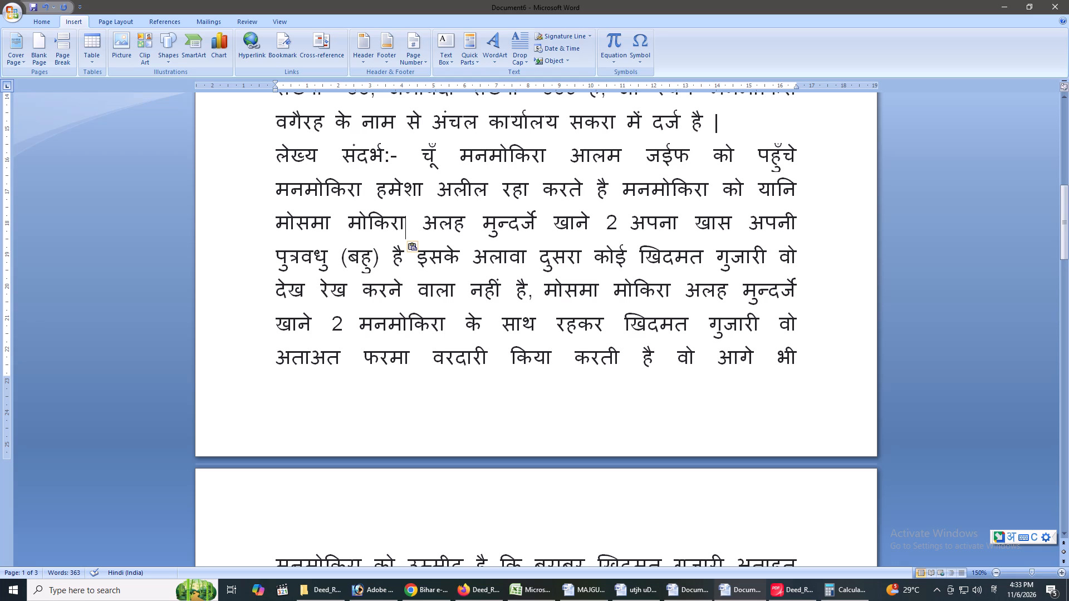
pyautogui.scroll(1, 659, 193)
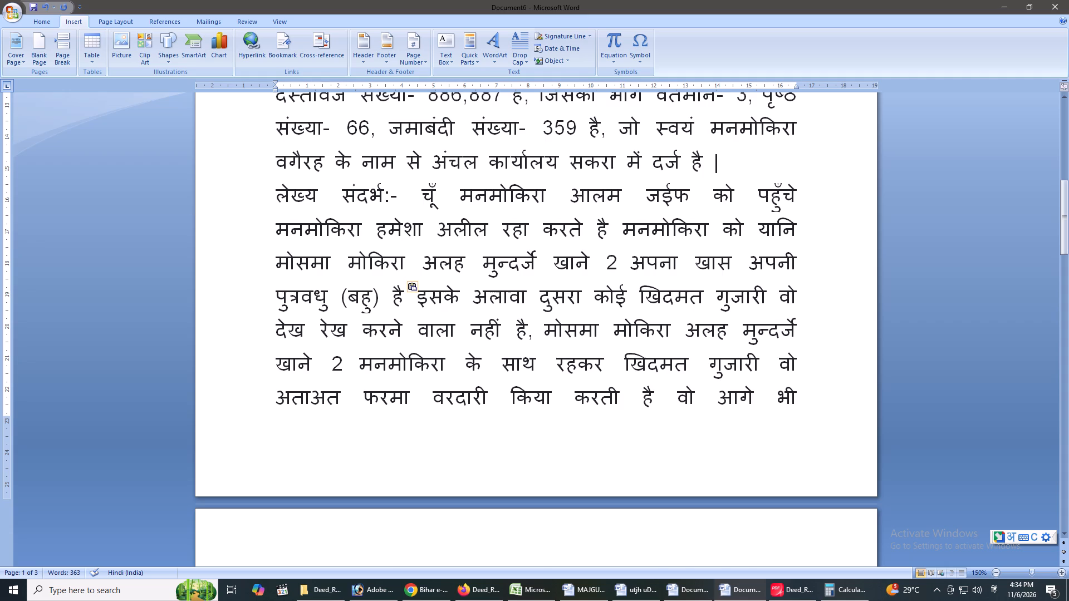
pyautogui.scroll(-1, 381, 397)
pyautogui.scroll(1, 380, 377)
pyautogui.scroll(-1, 419, 385)
pyautogui.scroll(-2, 487, 375)
pyautogui.scroll(-5, 421, 360)
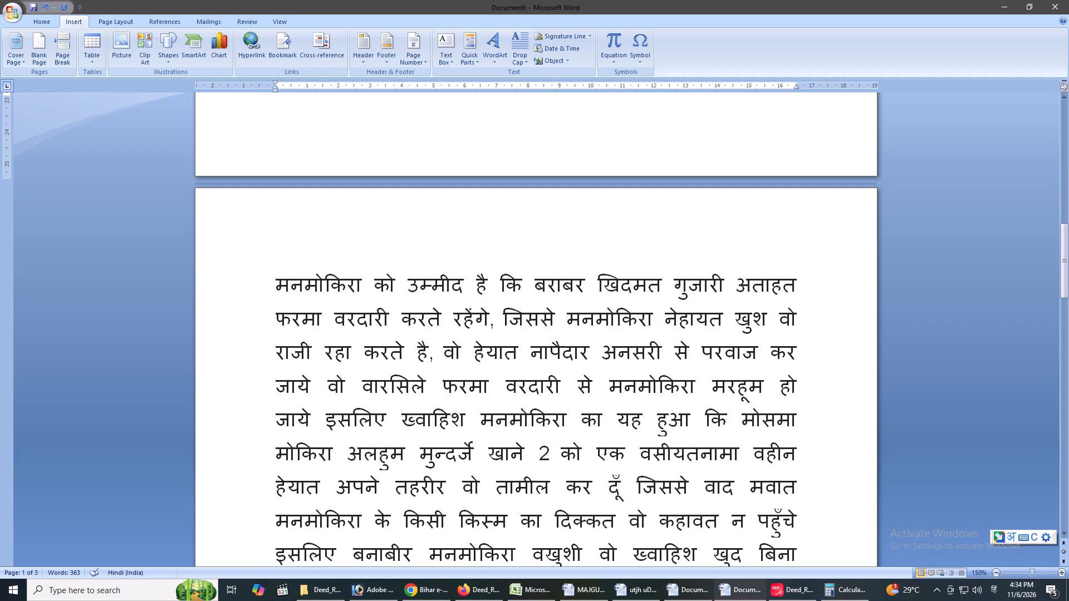
pyautogui.scroll(-1, 367, 332)
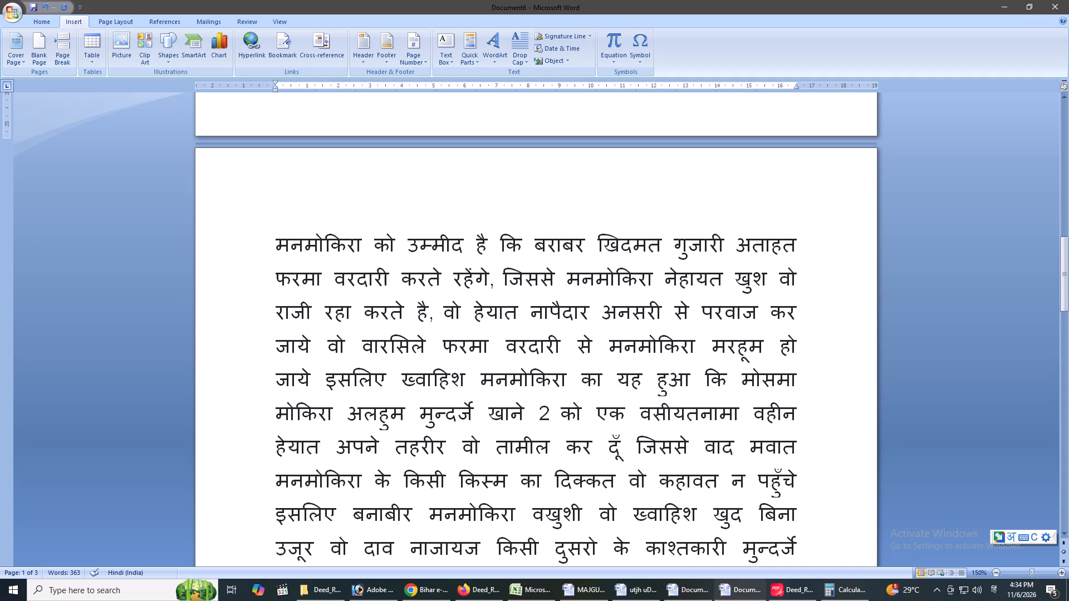
pyautogui.click(406, 418)
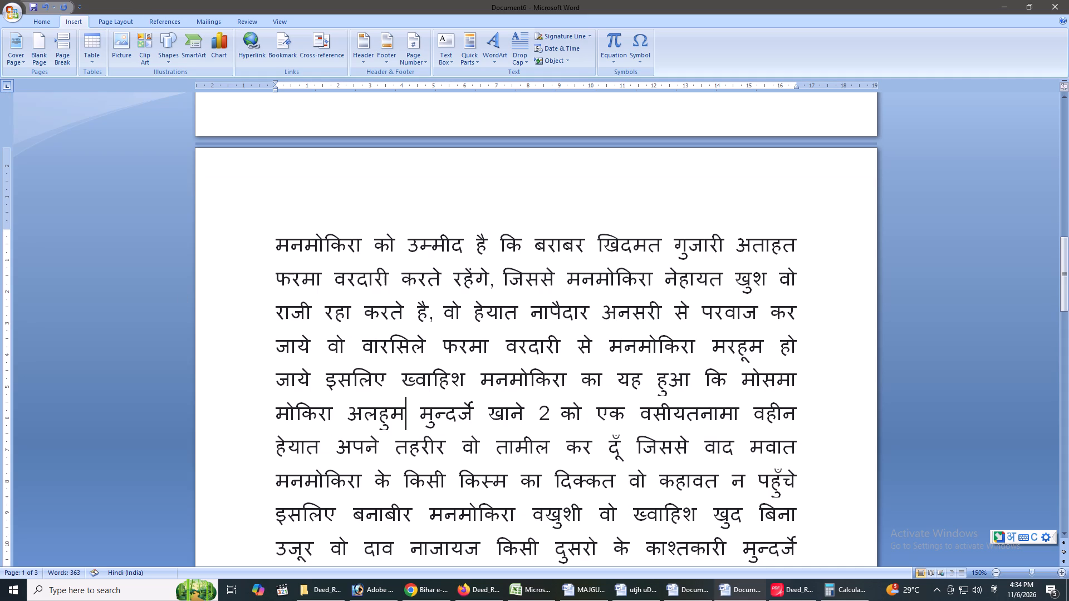
pyautogui.press('BackSpace')
pyautogui.press('BackSpace')
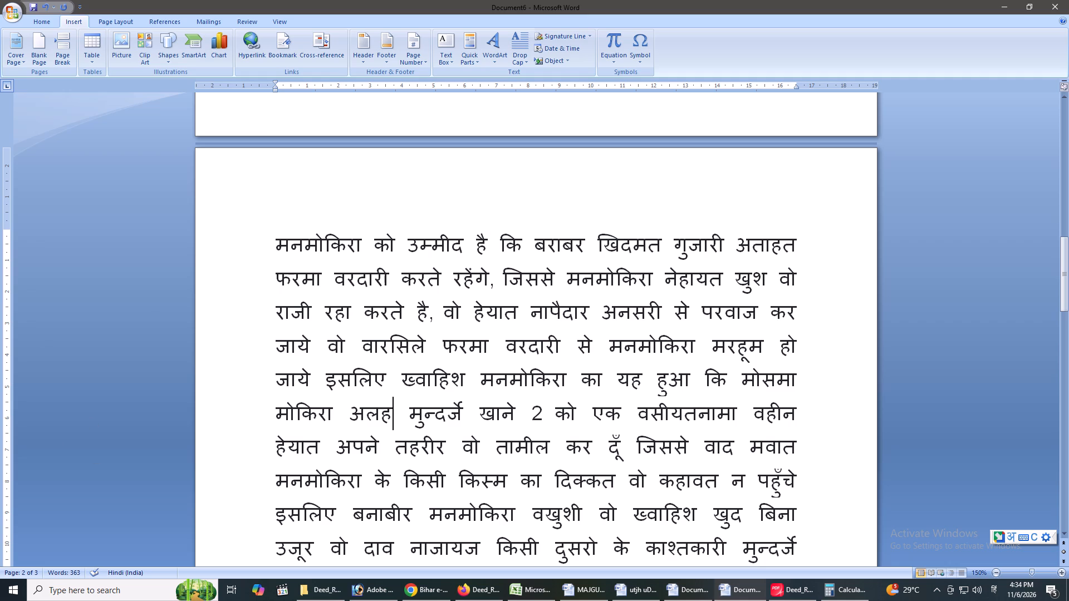
# Proofread the rest of the recital on page 2, checking the "मोकिरा अलह" wording through to the closing line.
pyautogui.scroll(-1, 295, 509)
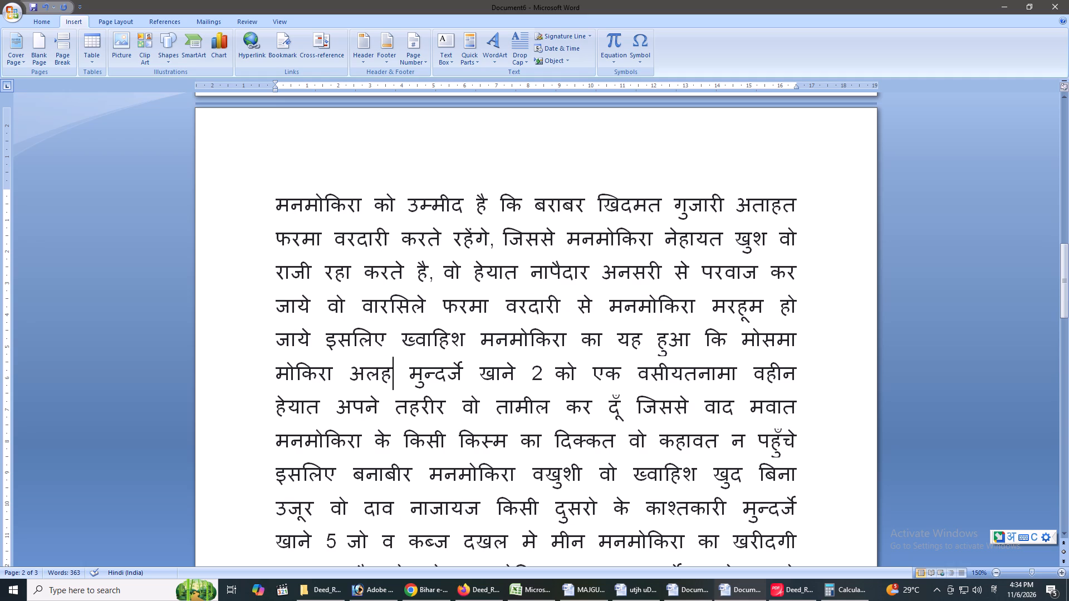
pyautogui.scroll(-1, 689, 535)
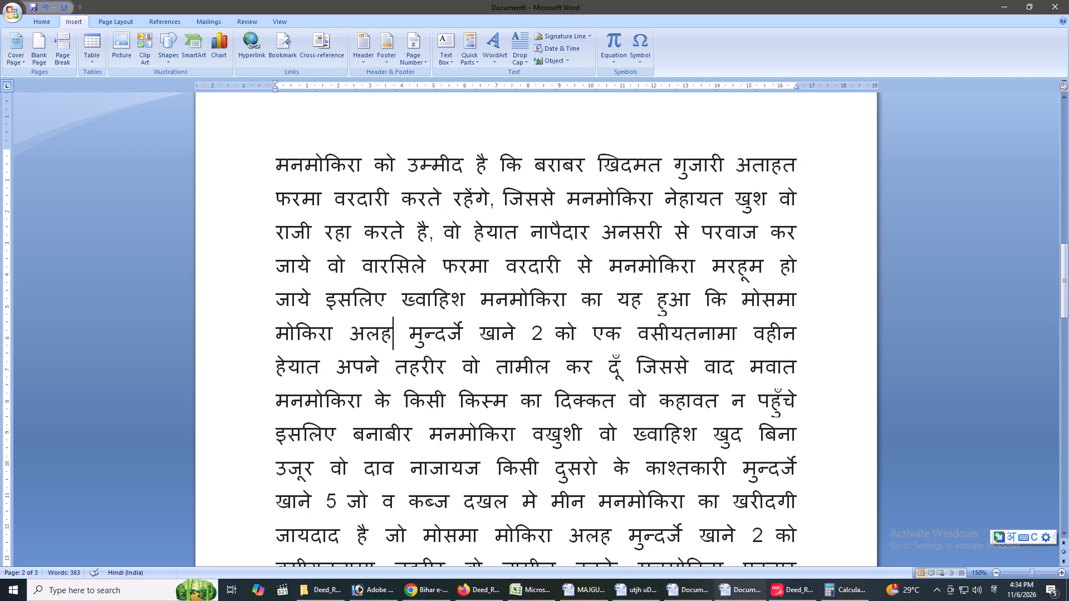
pyautogui.scroll(-1, 576, 539)
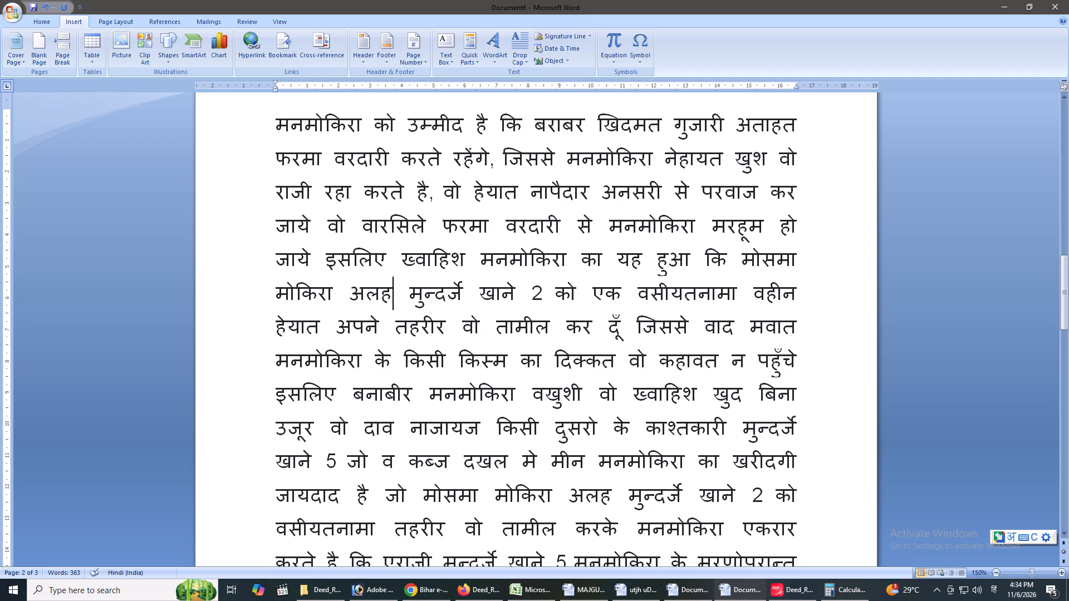
pyautogui.scroll(-1, 683, 530)
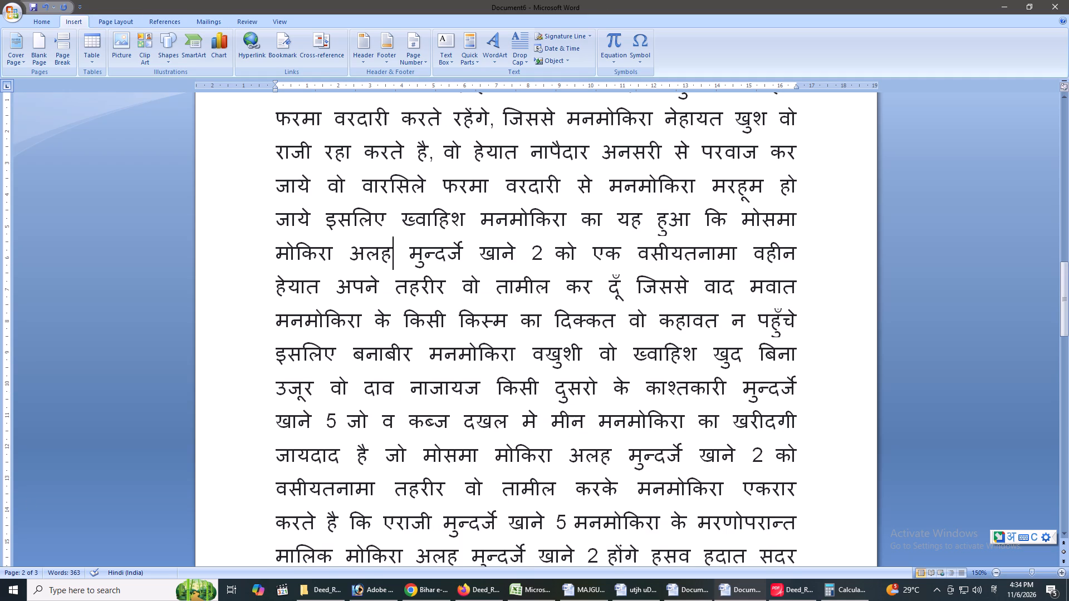
pyautogui.scroll(-2, 713, 528)
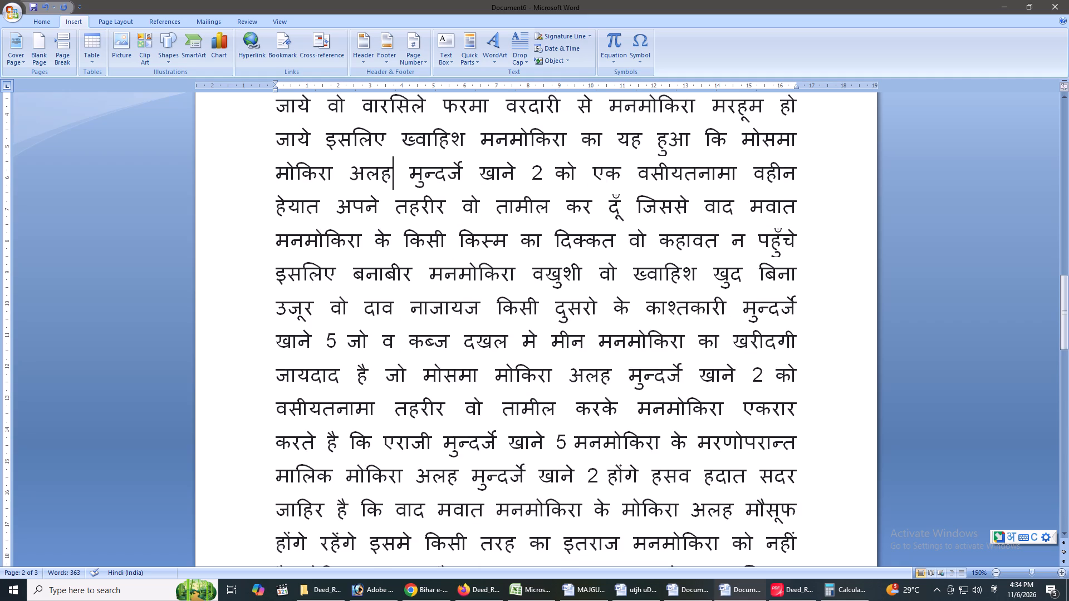
pyautogui.moveTo(430, 480); pyautogui.dragTo(437, 482)
pyautogui.click(443, 486)
pyautogui.scroll(1, 605, 434)
pyautogui.scroll(-1, 707, 450)
pyautogui.scroll(-1, 626, 439)
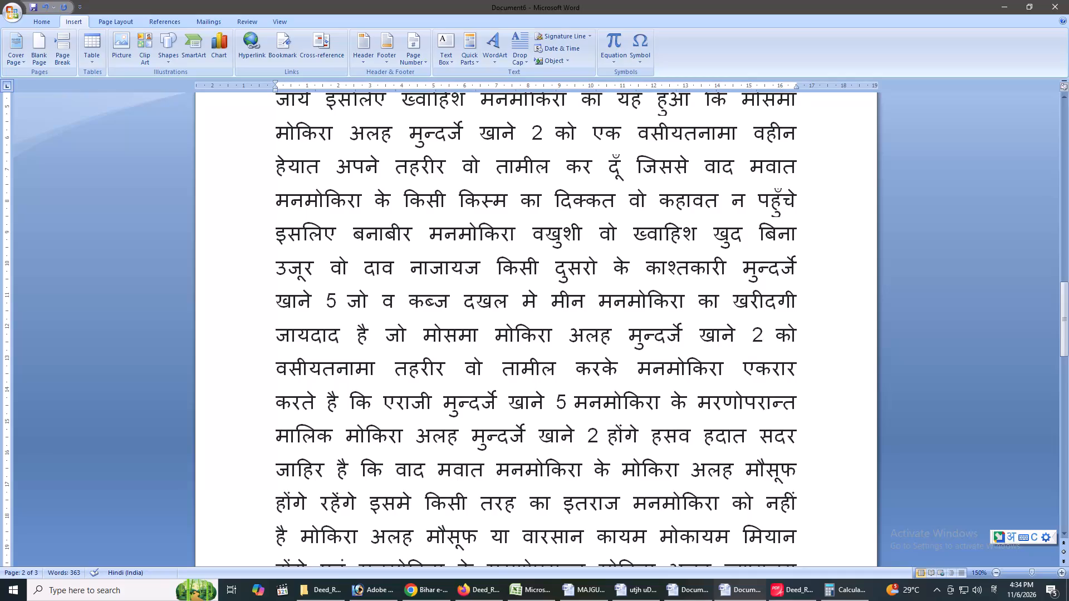
pyautogui.scroll(-2, 689, 475)
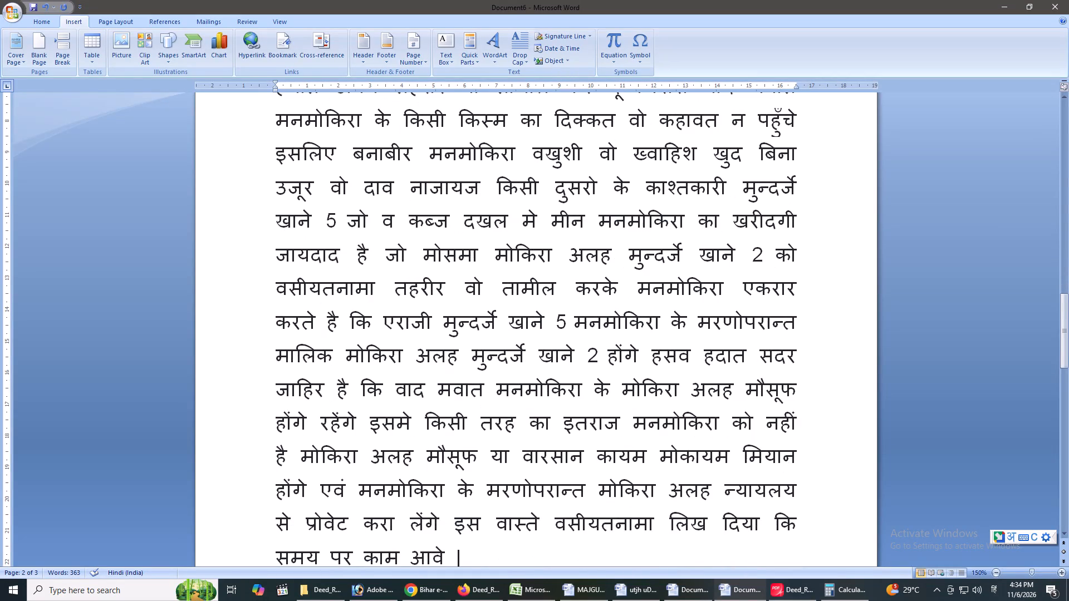
# Copy the deed text from "चक नं० 543" at the start through the closing line "समय पर काम आवे".
pyautogui.scroll(-1, 496, 475)
pyautogui.moveTo(484, 516); pyautogui.dragTo(244, 199)
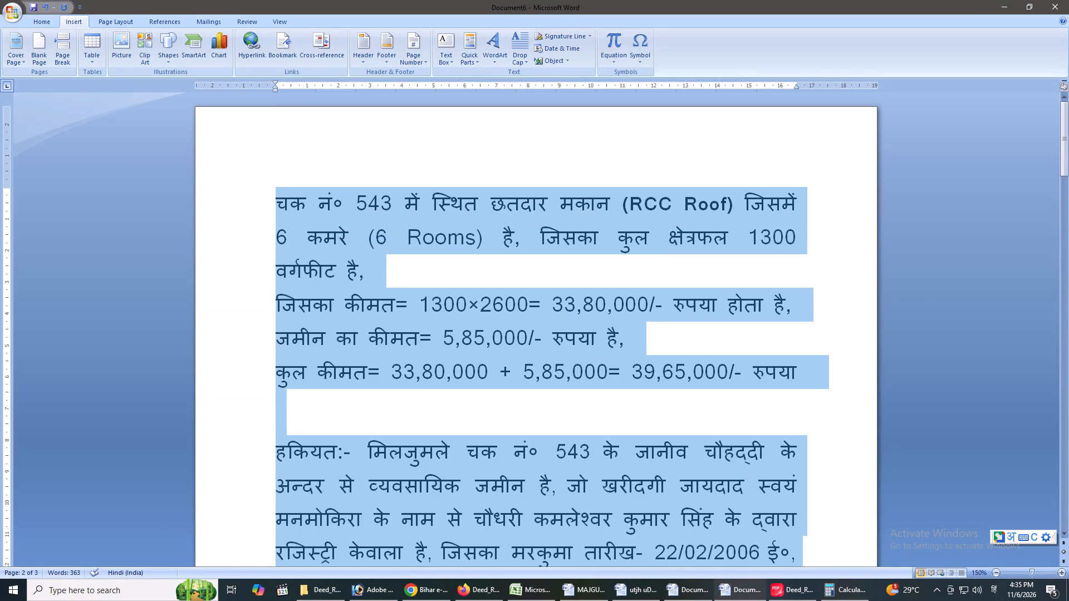
pyautogui.hotkey('ctrl', 'c')
pyautogui.hotkey('ctrl', 'c')
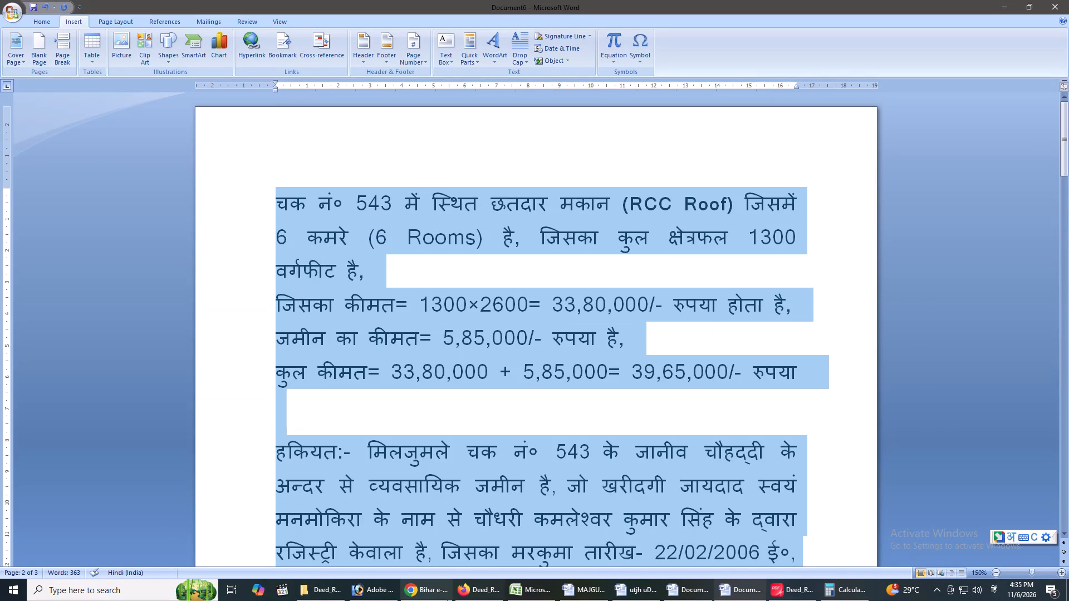